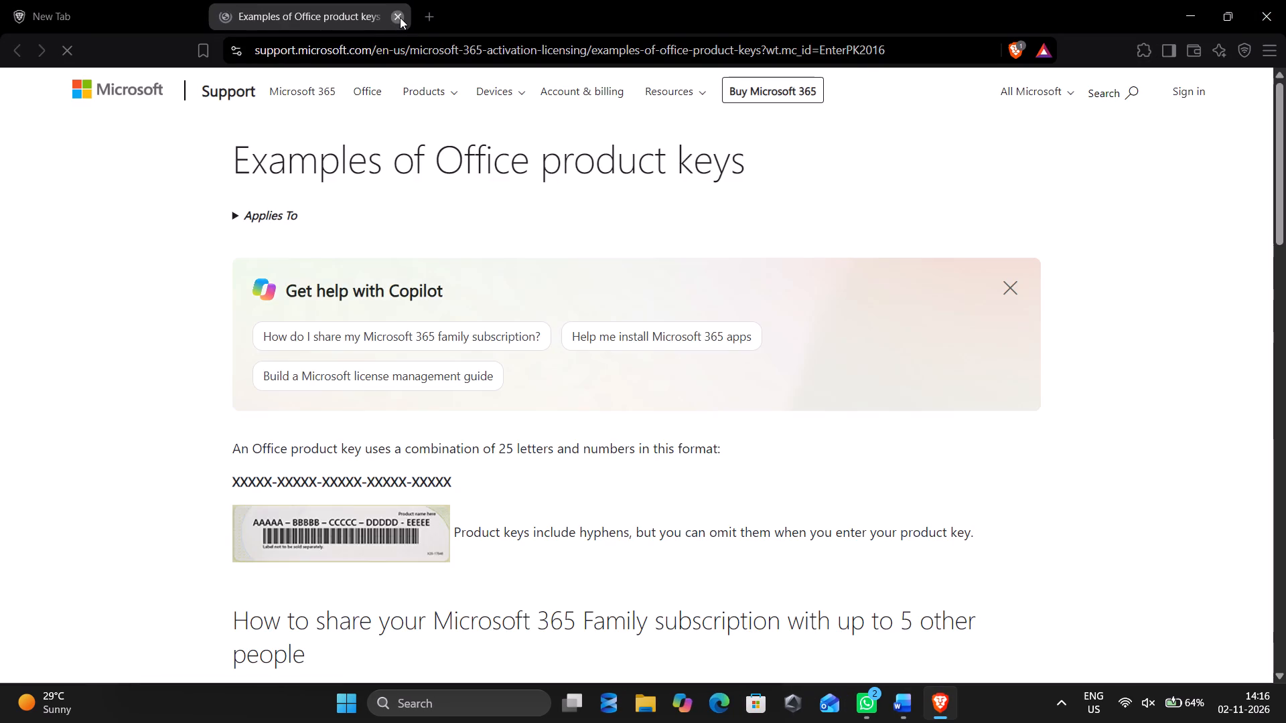
Close the Brave browser window with the Office product key examples page and return to Word.
click(1285, 23)
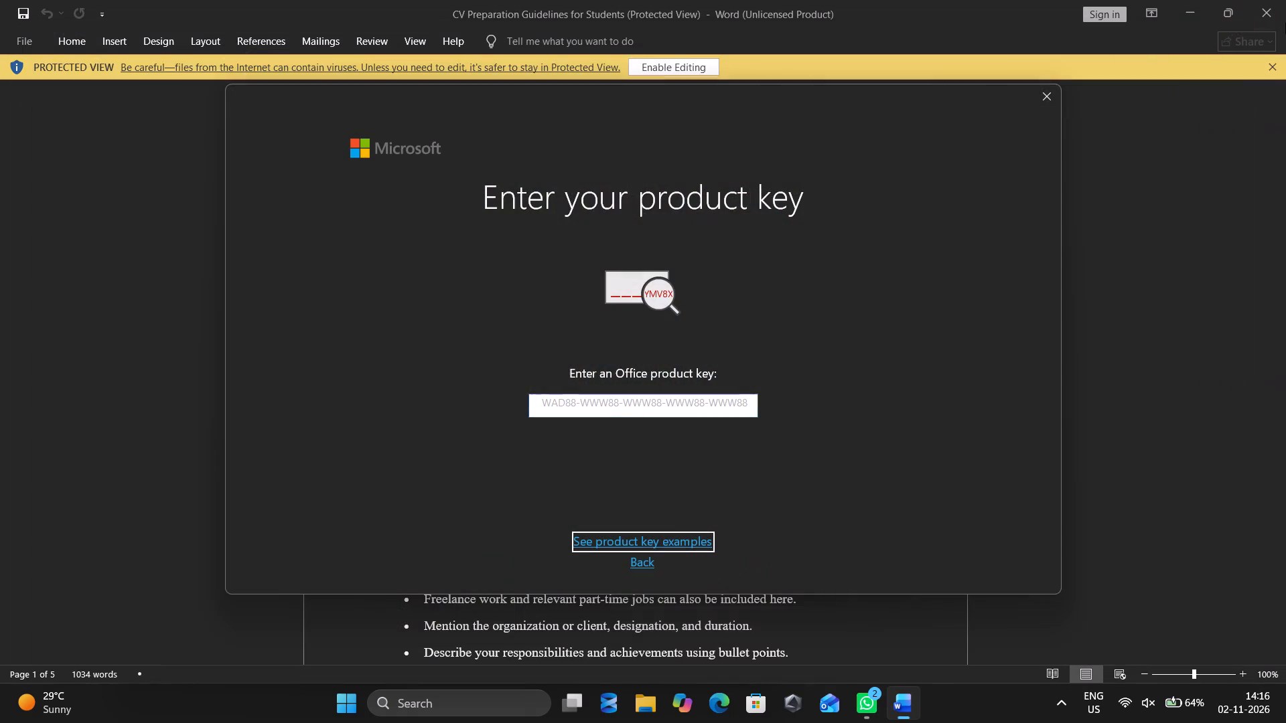
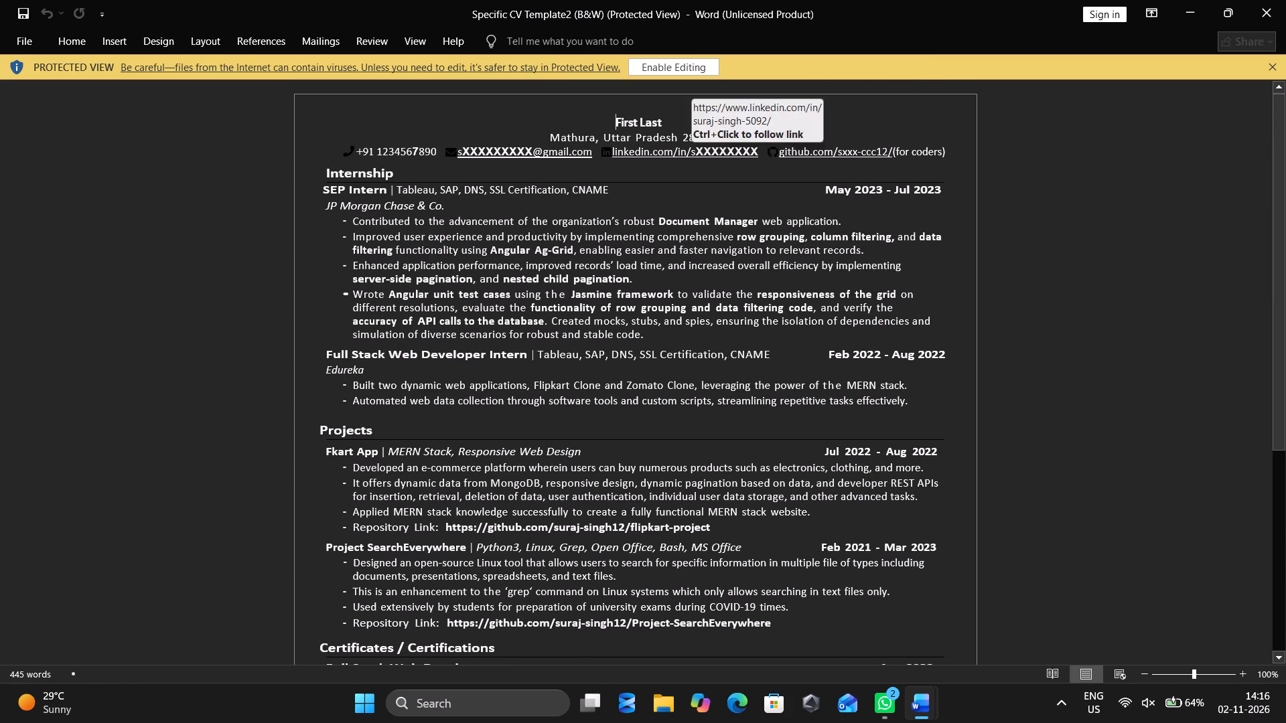
Read through the Specific CV Template2 (B&W) document from the header and Internship section down to Education, and return to its beginning.
scroll(655, 264, down, 1)
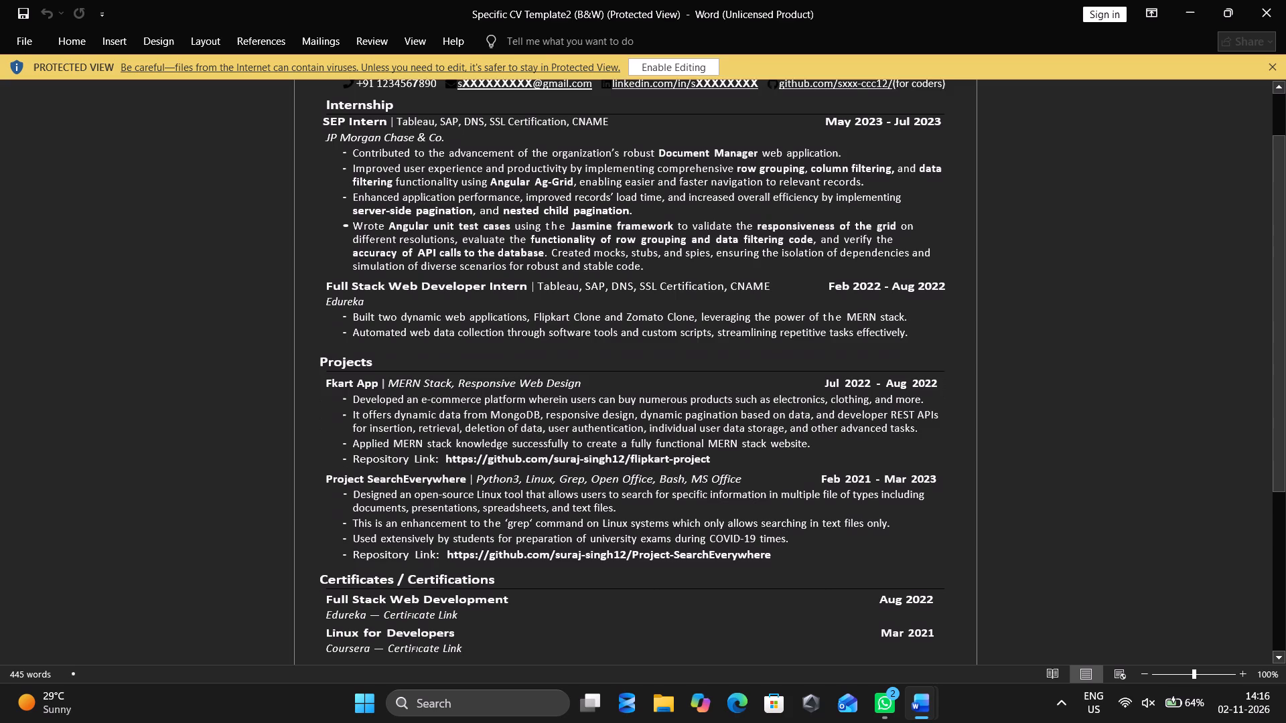
scroll(655, 264, down, 1)
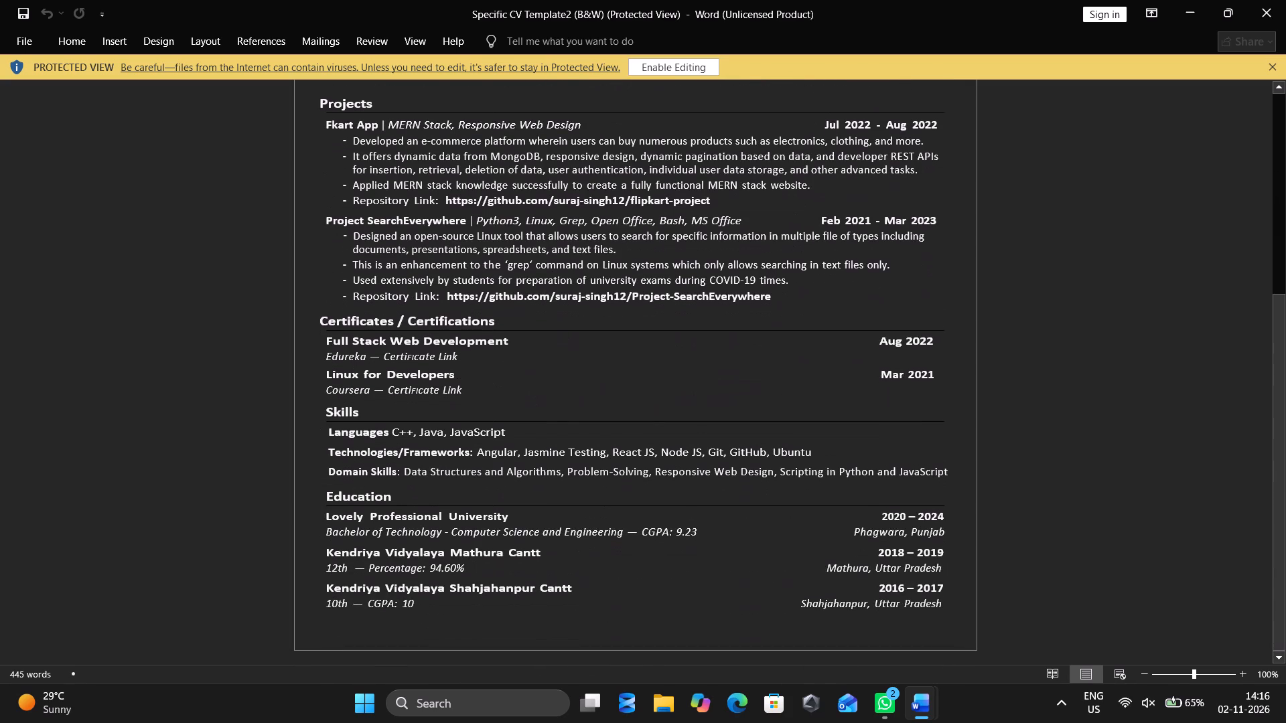
scroll(655, 264, down, 1)
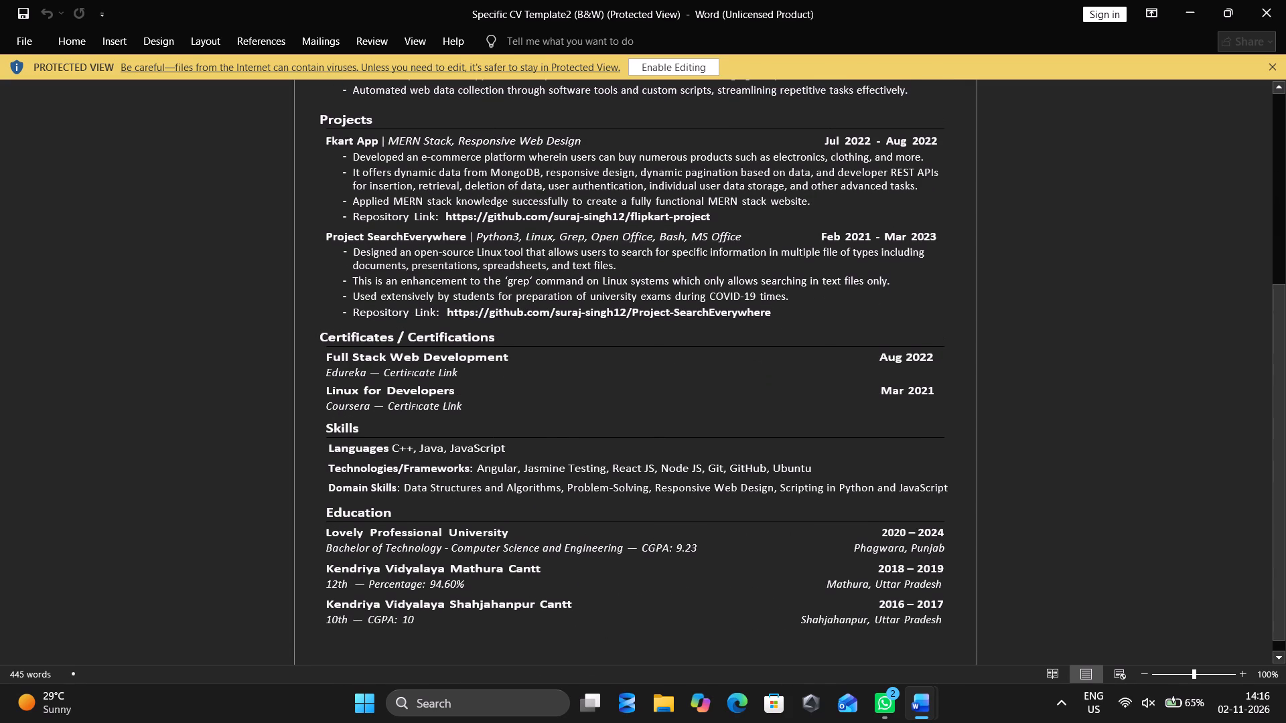
scroll(655, 264, down, 2)
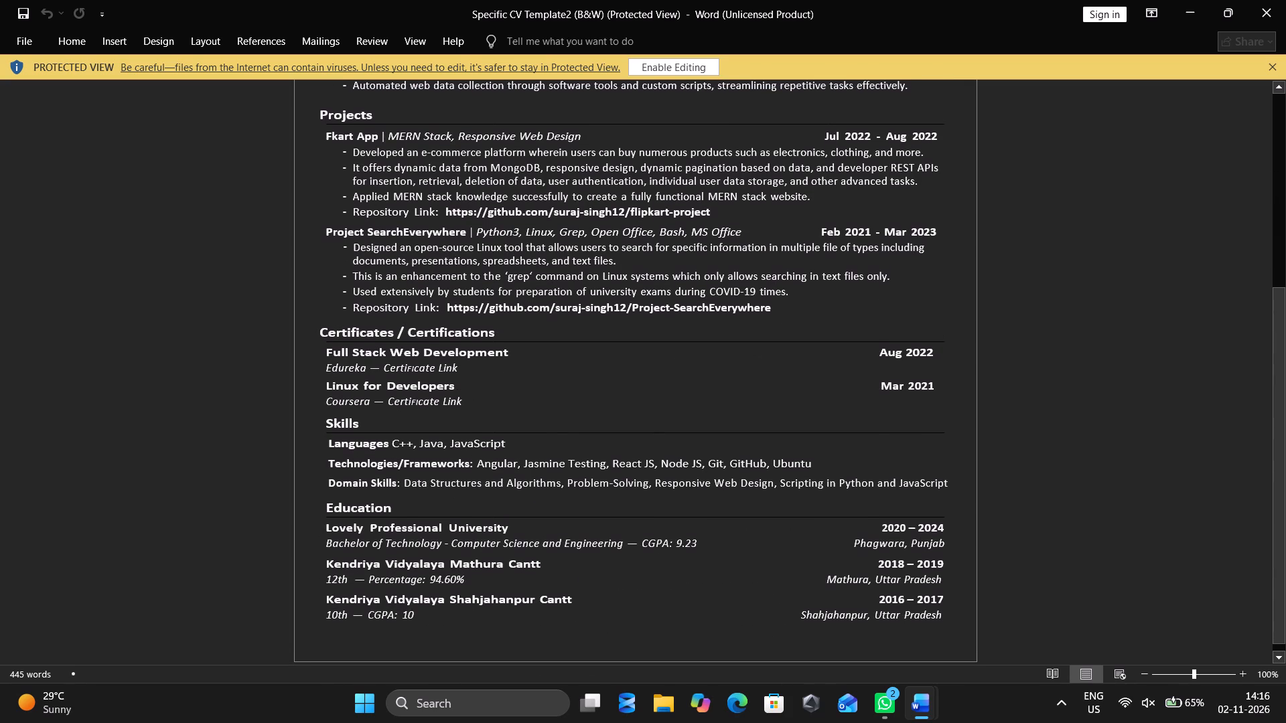
scroll(655, 264, down, 1)
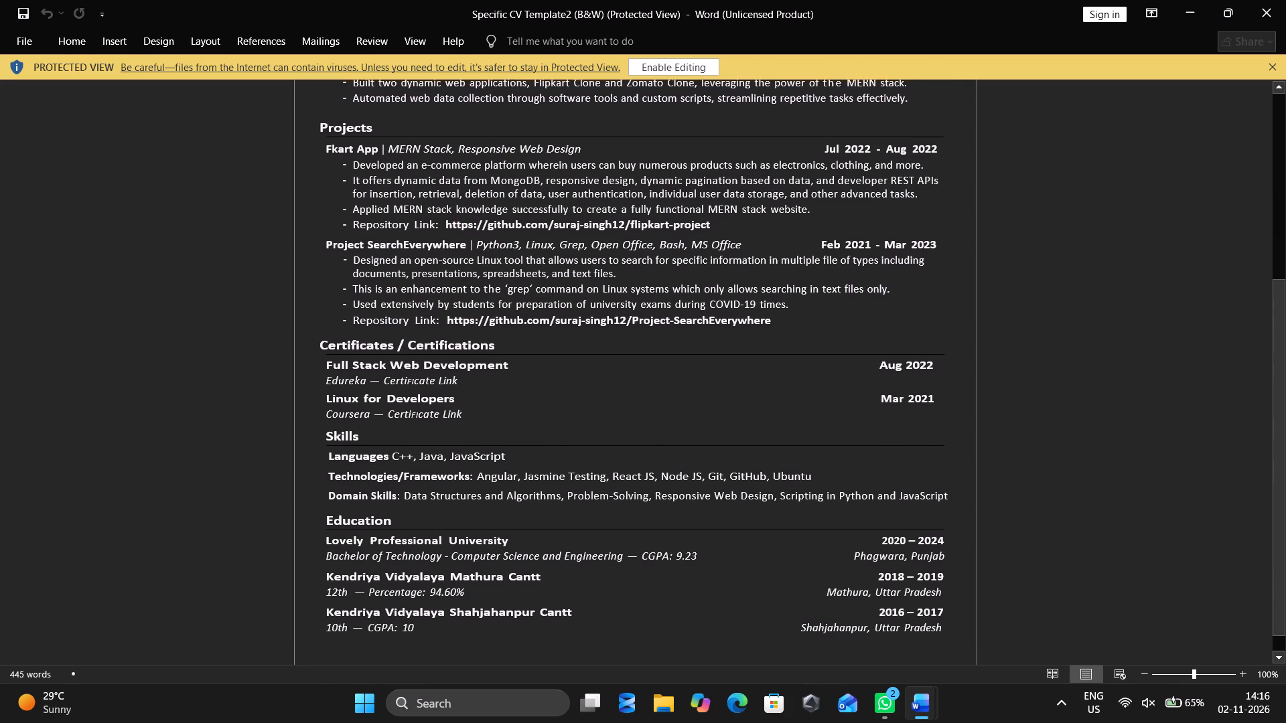
scroll(655, 264, down, 3)
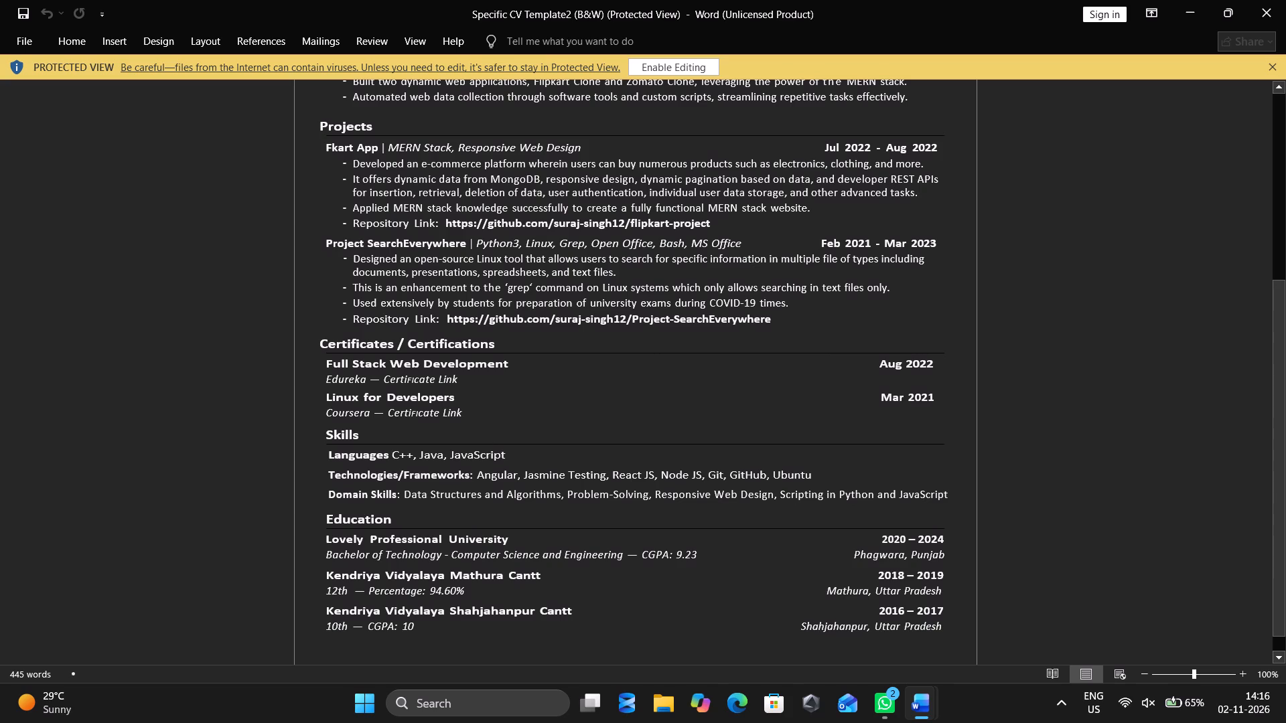
scroll(655, 264, down, 1)
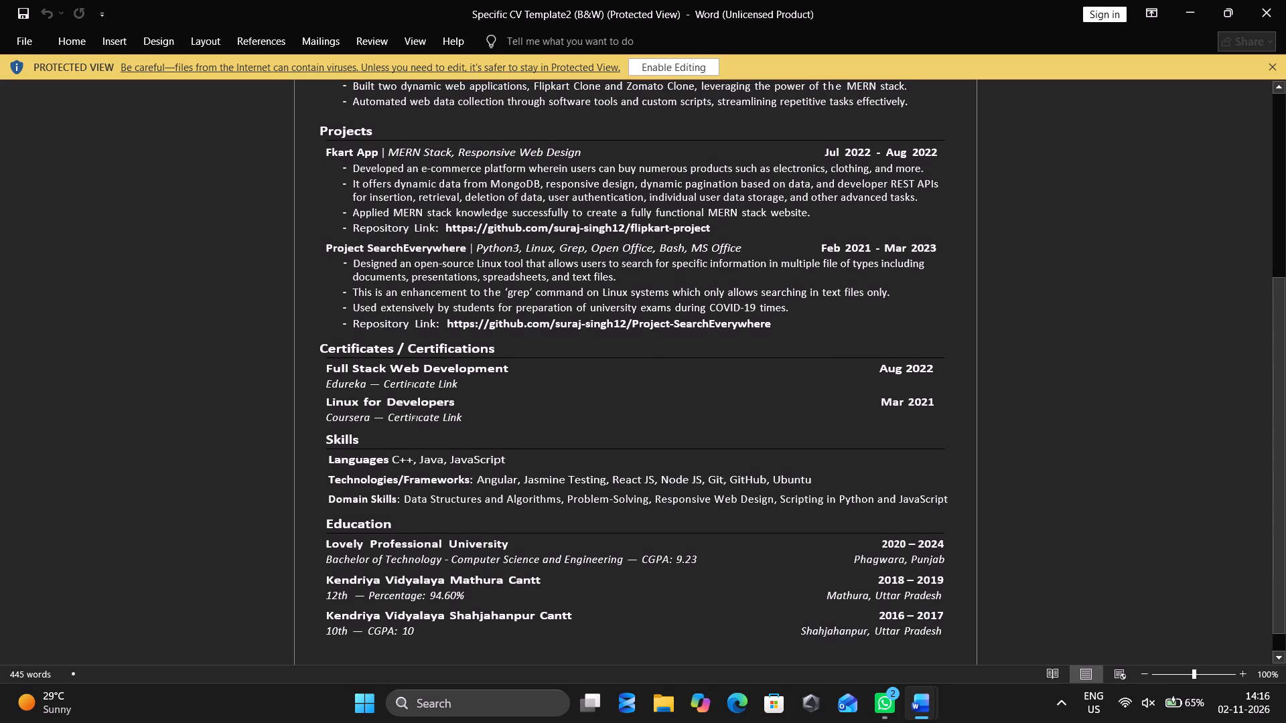
scroll(655, 264, down, 1)
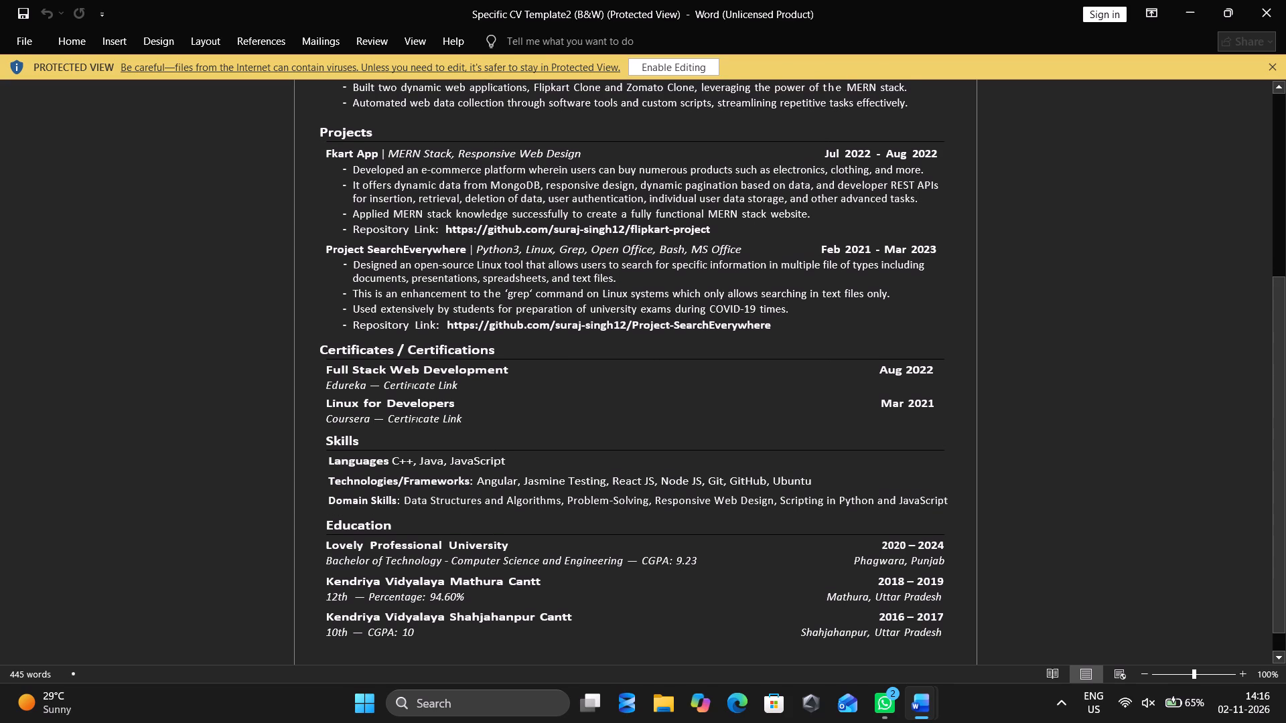
scroll(655, 264, up, 3)
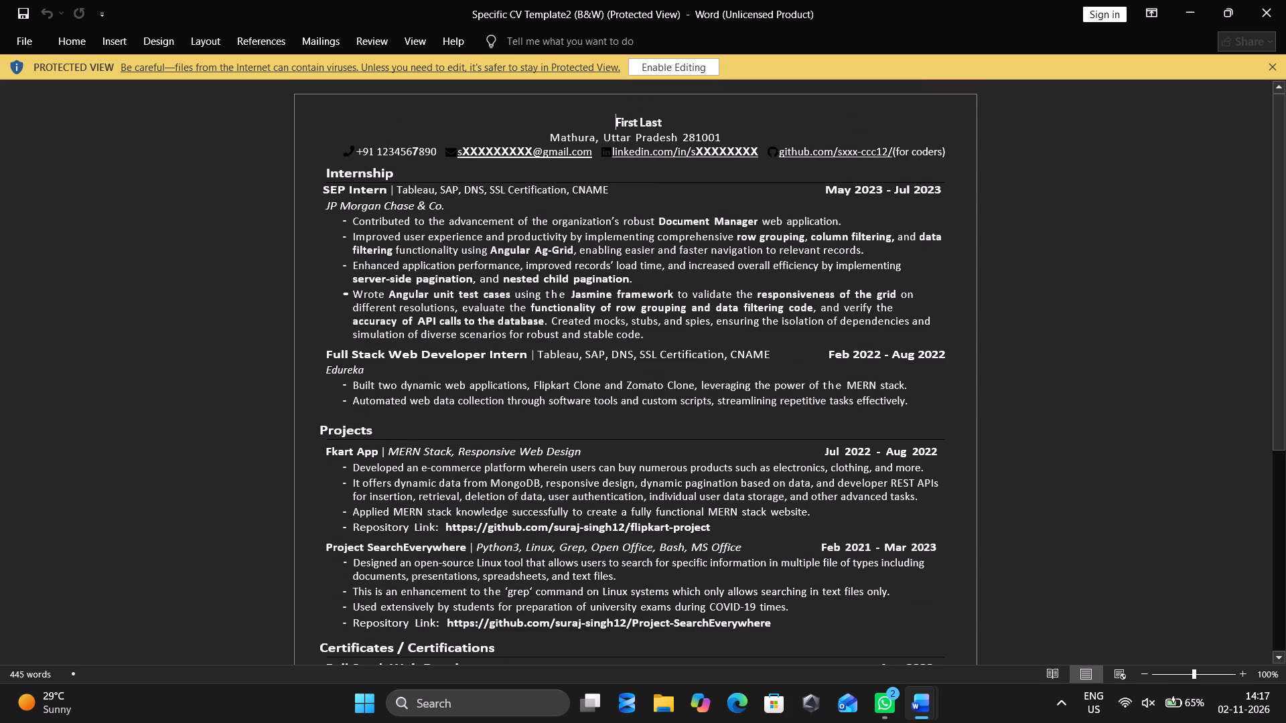
scroll(707, 343, up, 5)
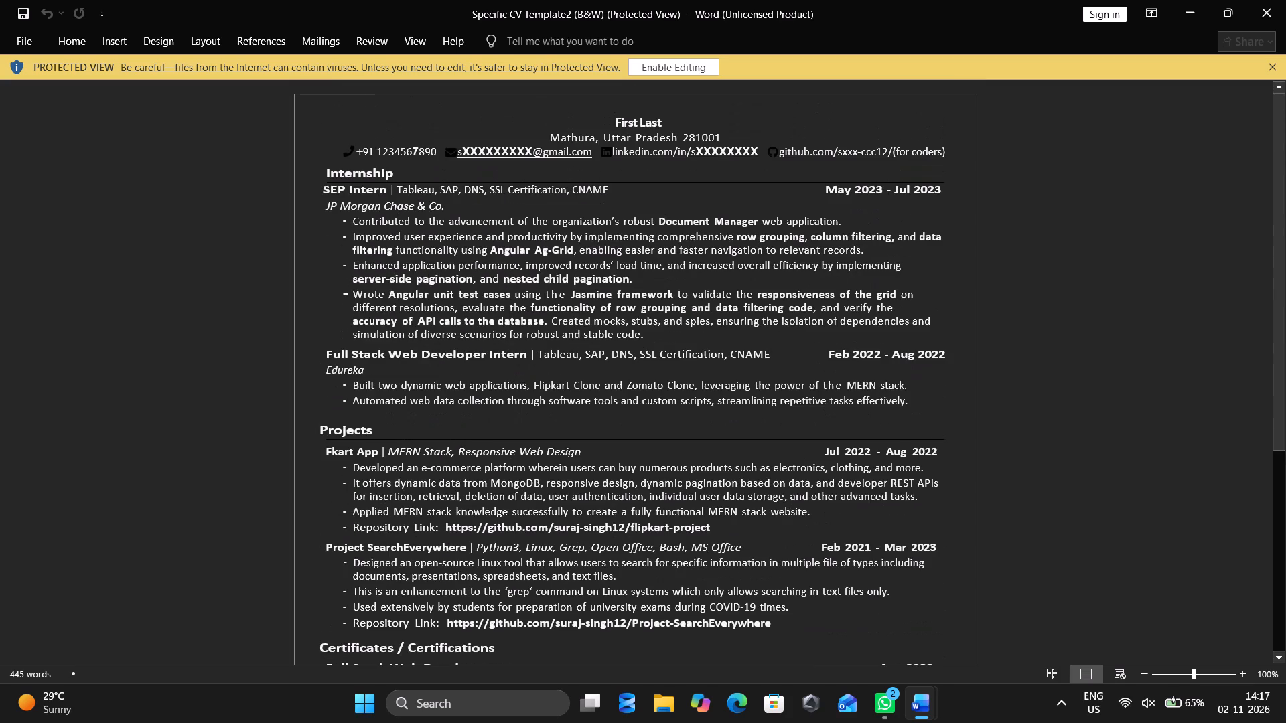
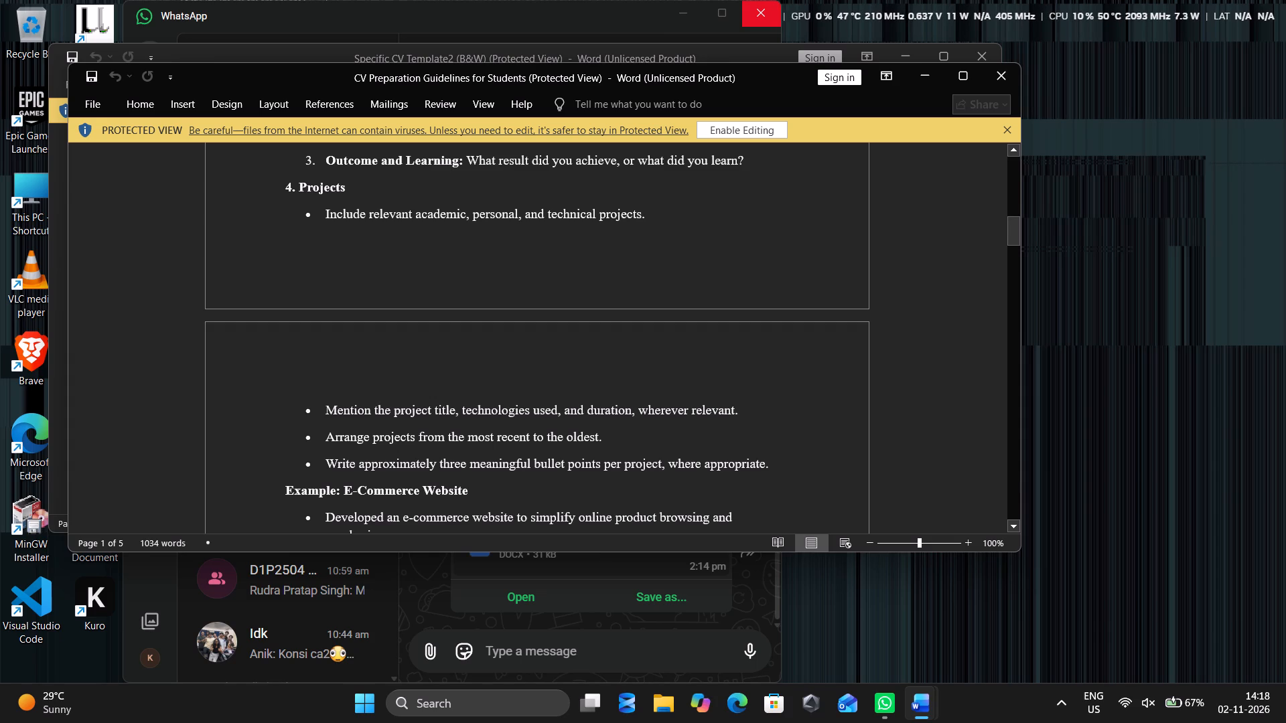
Read through the CV Preparation Guidelines for Students document from the Projects section down to section 13, Professional Presentation.
scroll(614, 465, down, 1)
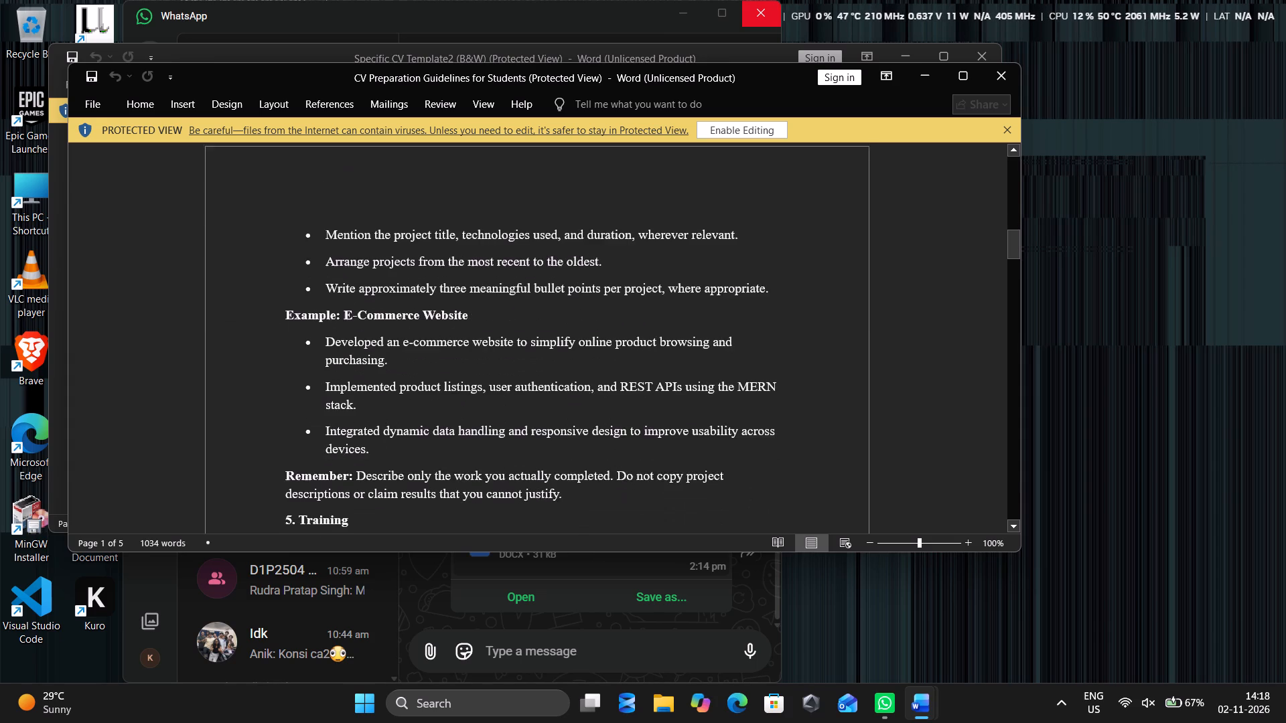
scroll(614, 465, down, 1)
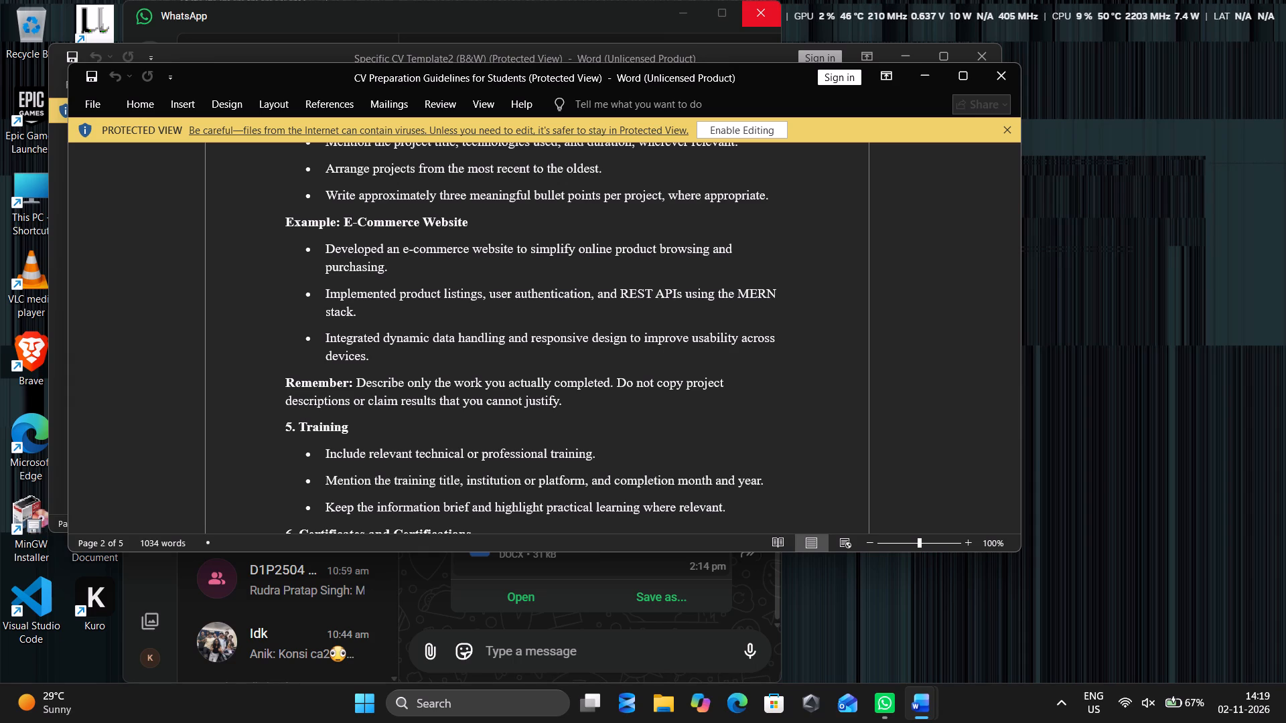
scroll(686, 410, down, 1)
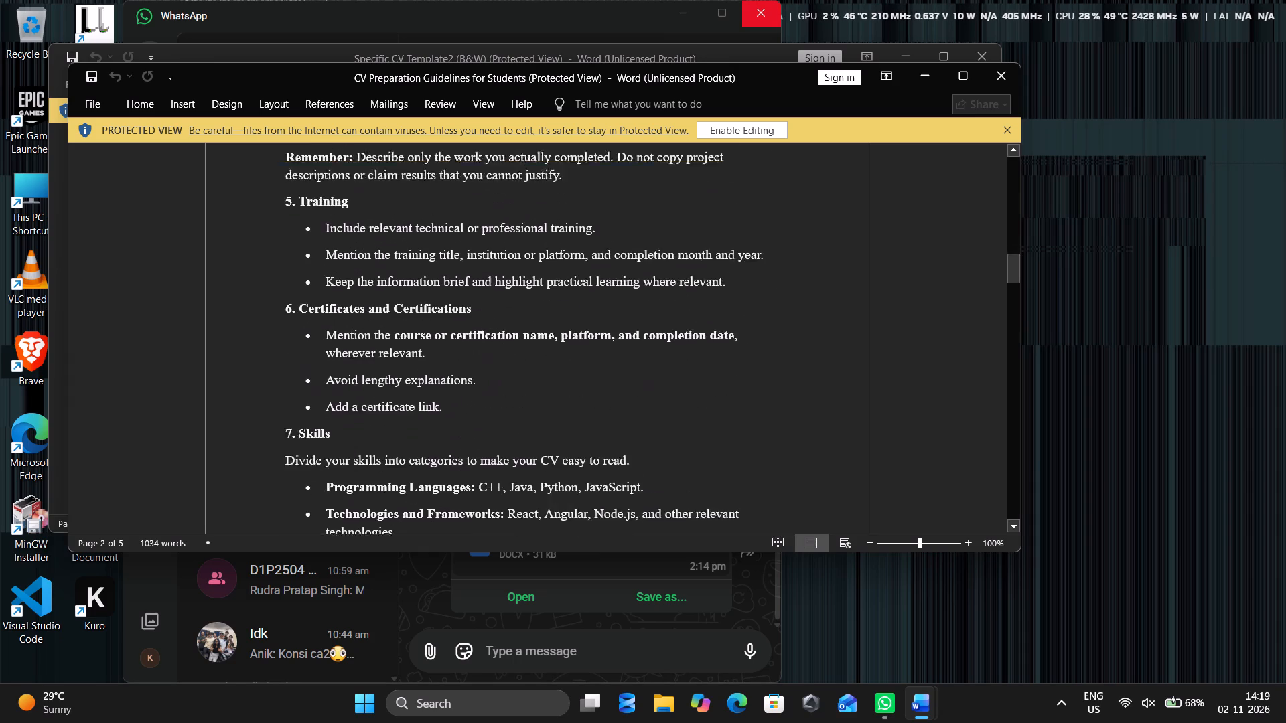
scroll(686, 410, down, 1)
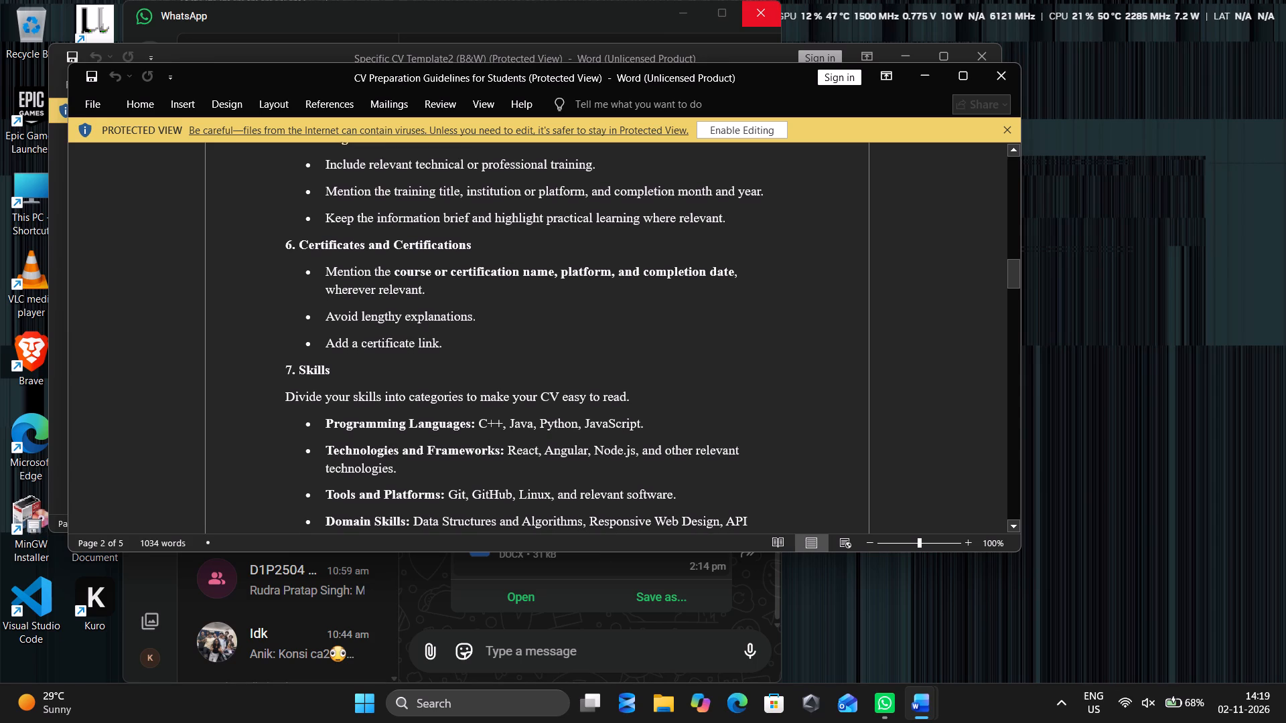
scroll(686, 410, down, 1)
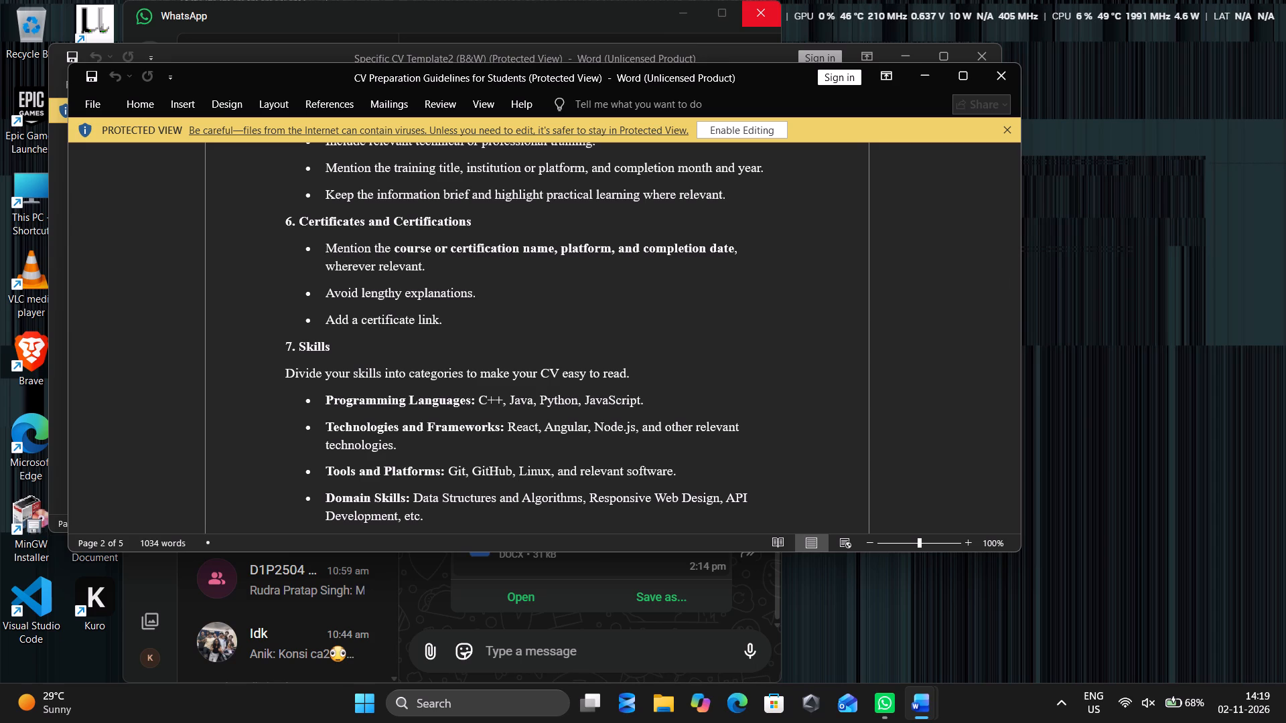
scroll(686, 410, down, 2)
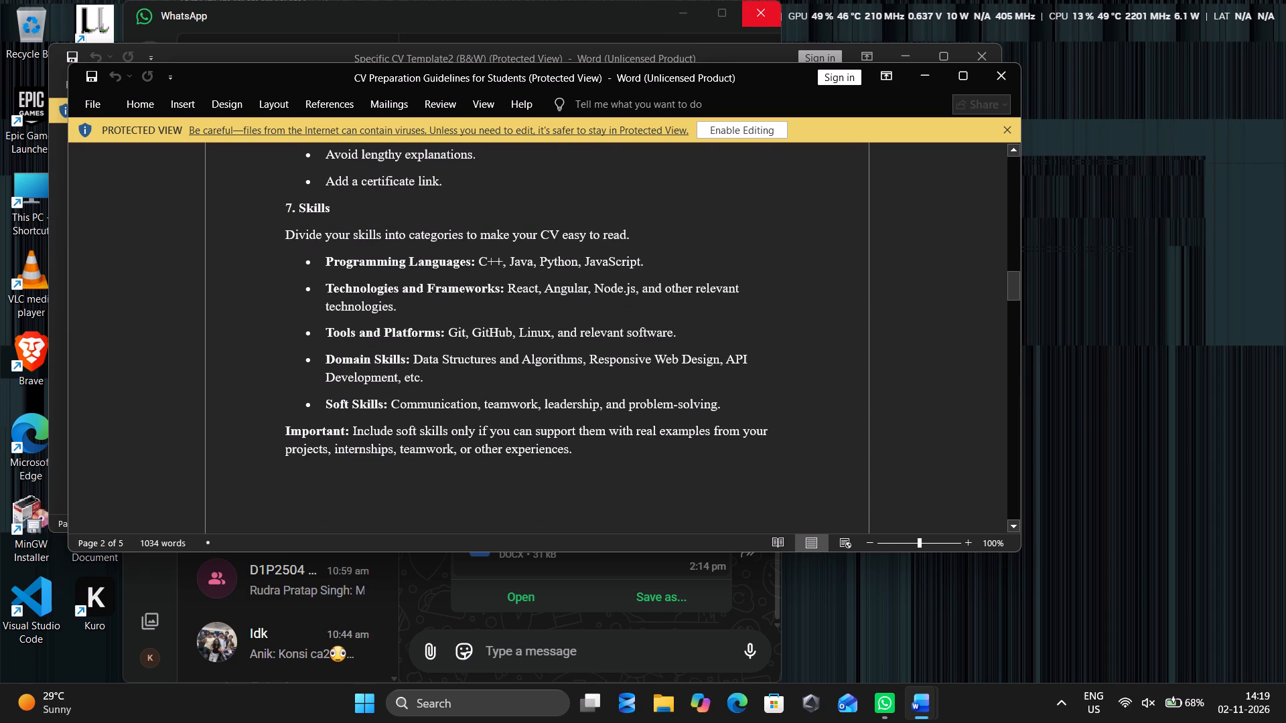
scroll(686, 410, down, 1)
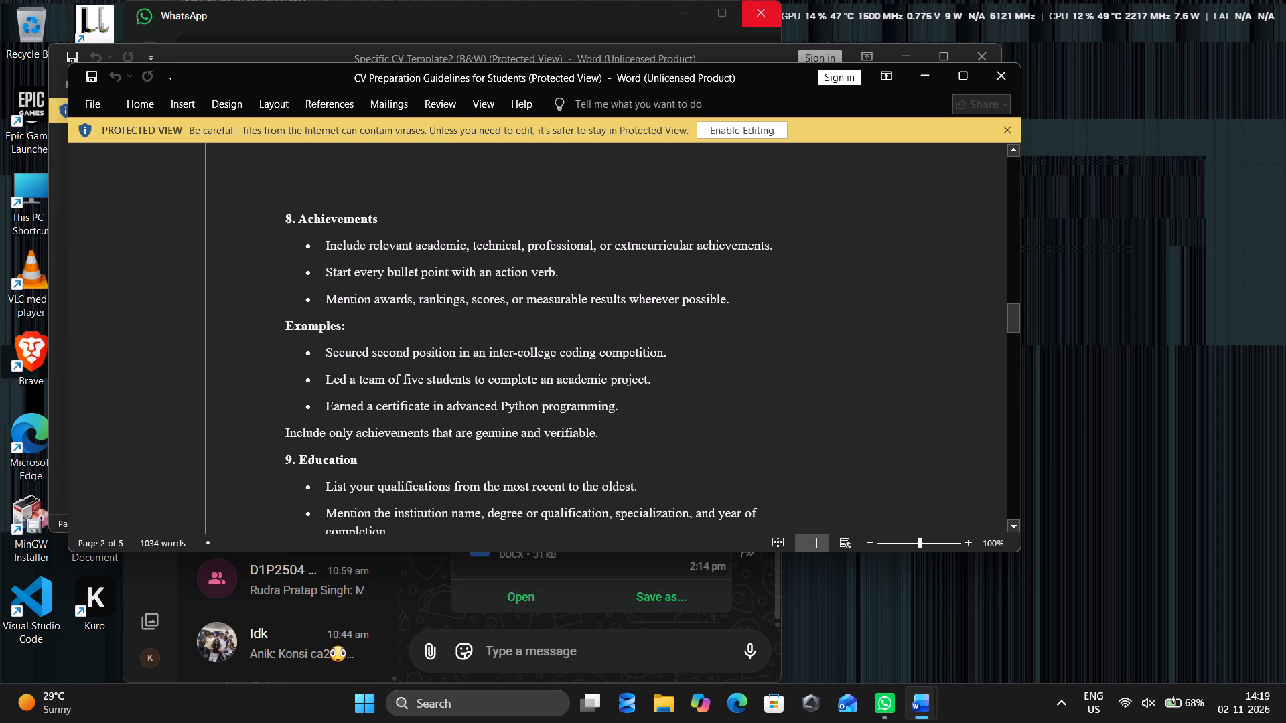
scroll(686, 410, down, 1)
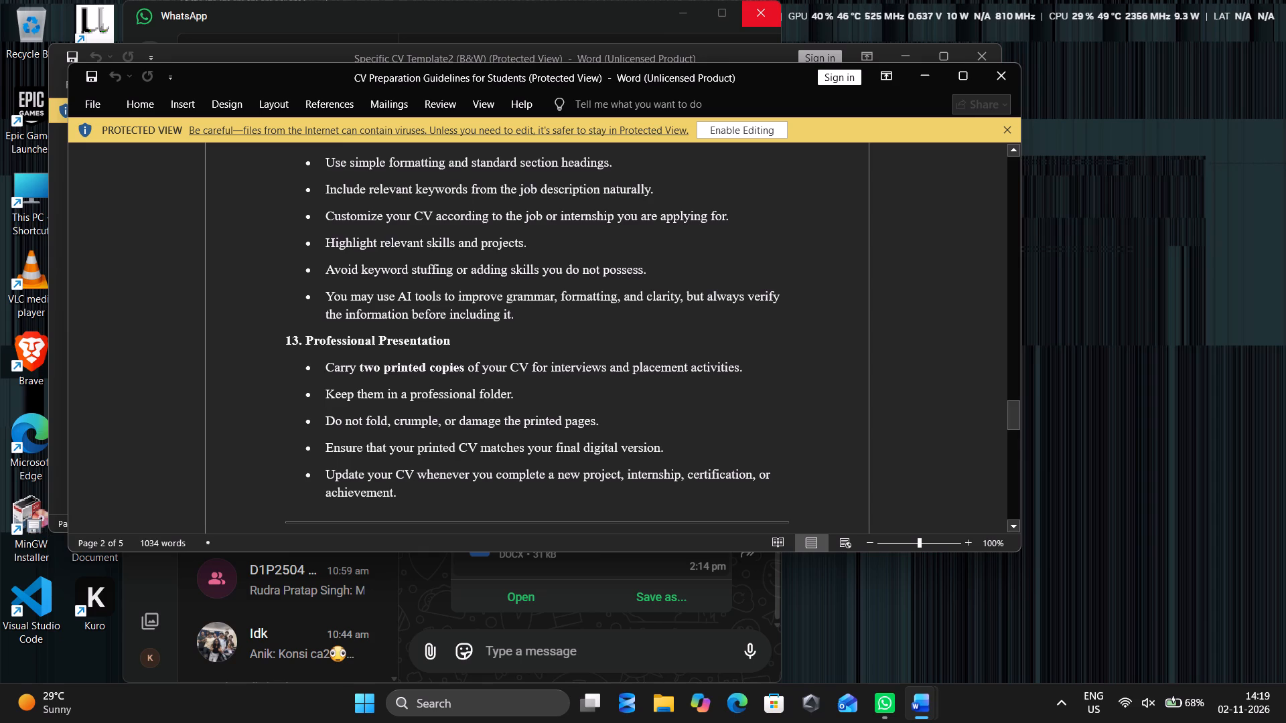
click(891, 70)
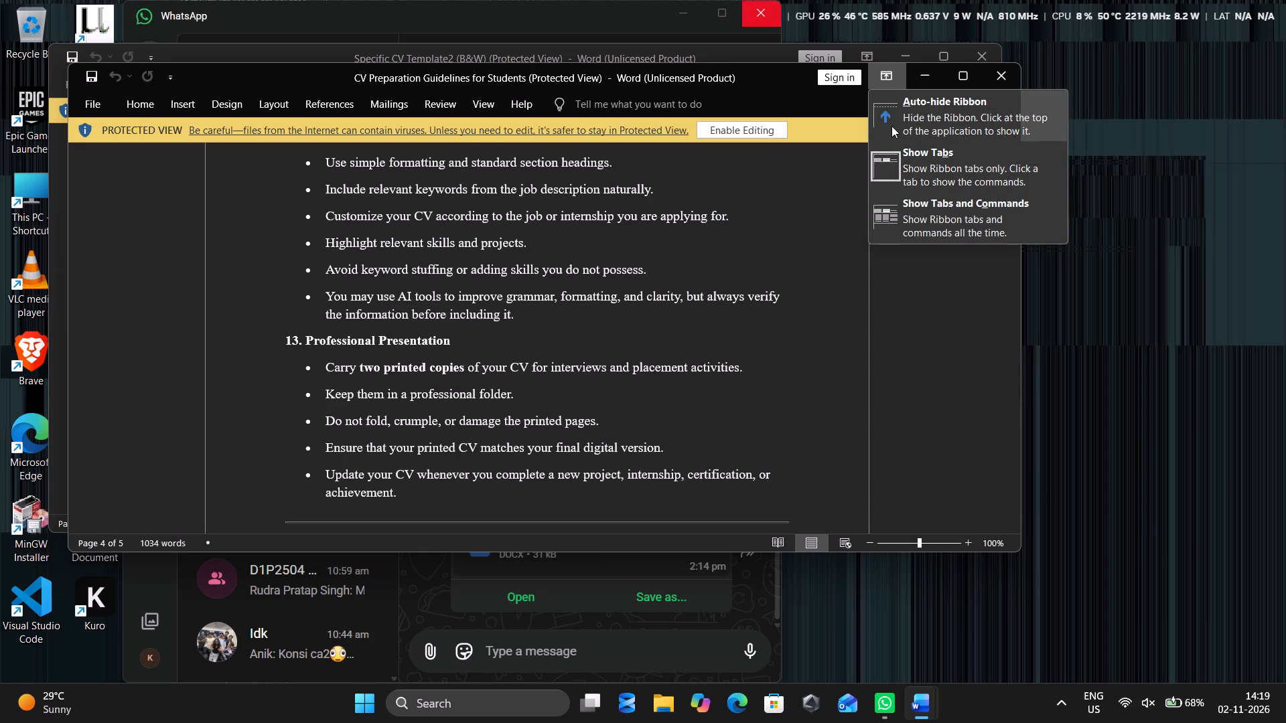
click(894, 320)
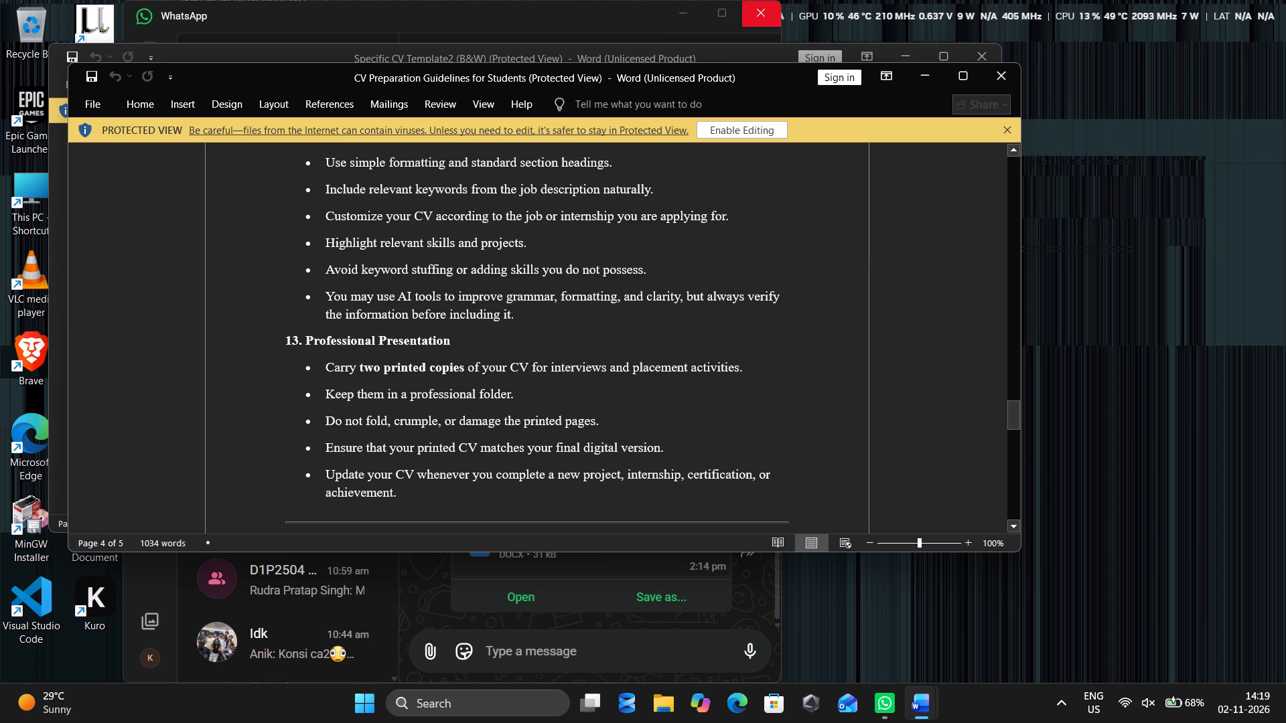
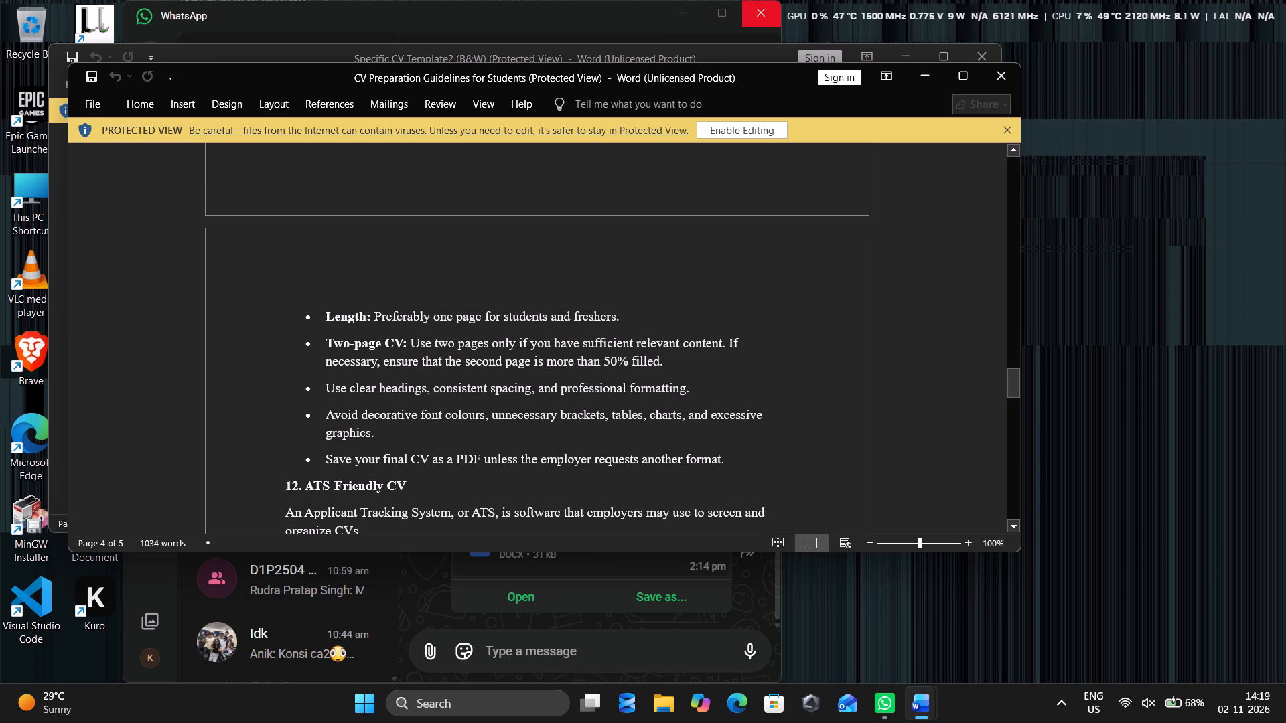
Return to the opening section of the CV Preparation Guidelines for Students document.
scroll(656, 237, up, 1)
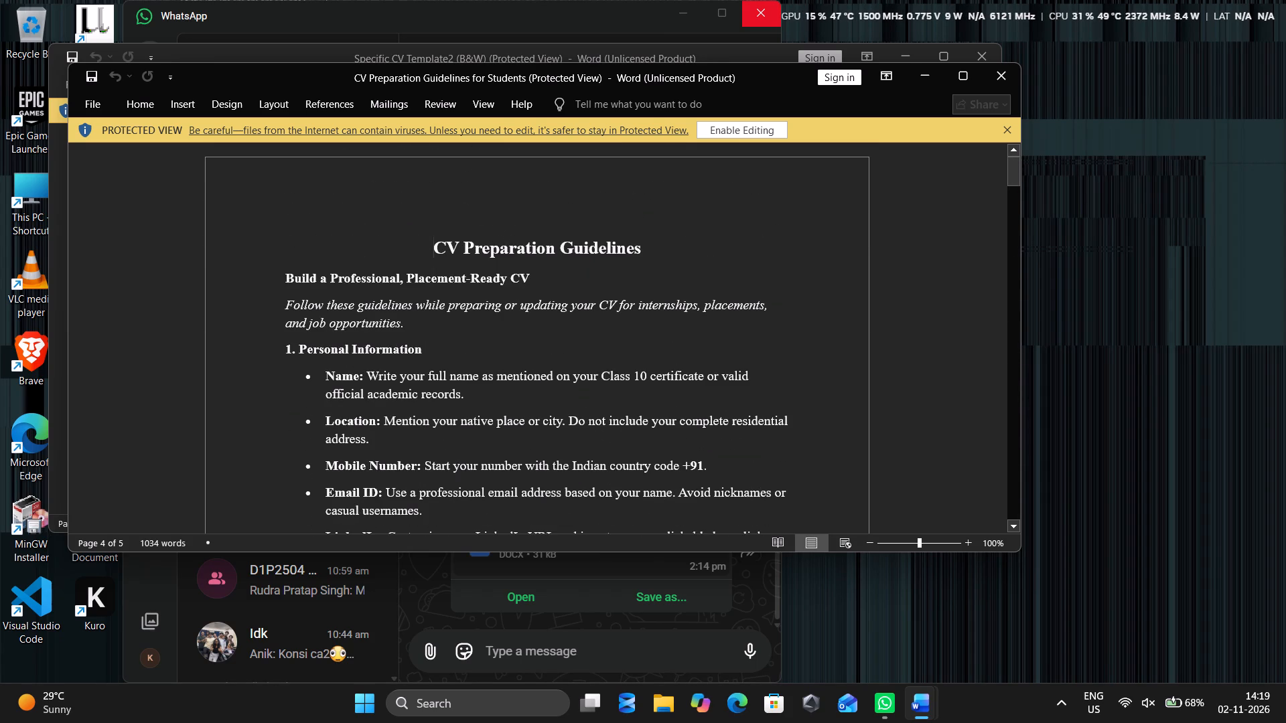
scroll(672, 269, up, 2)
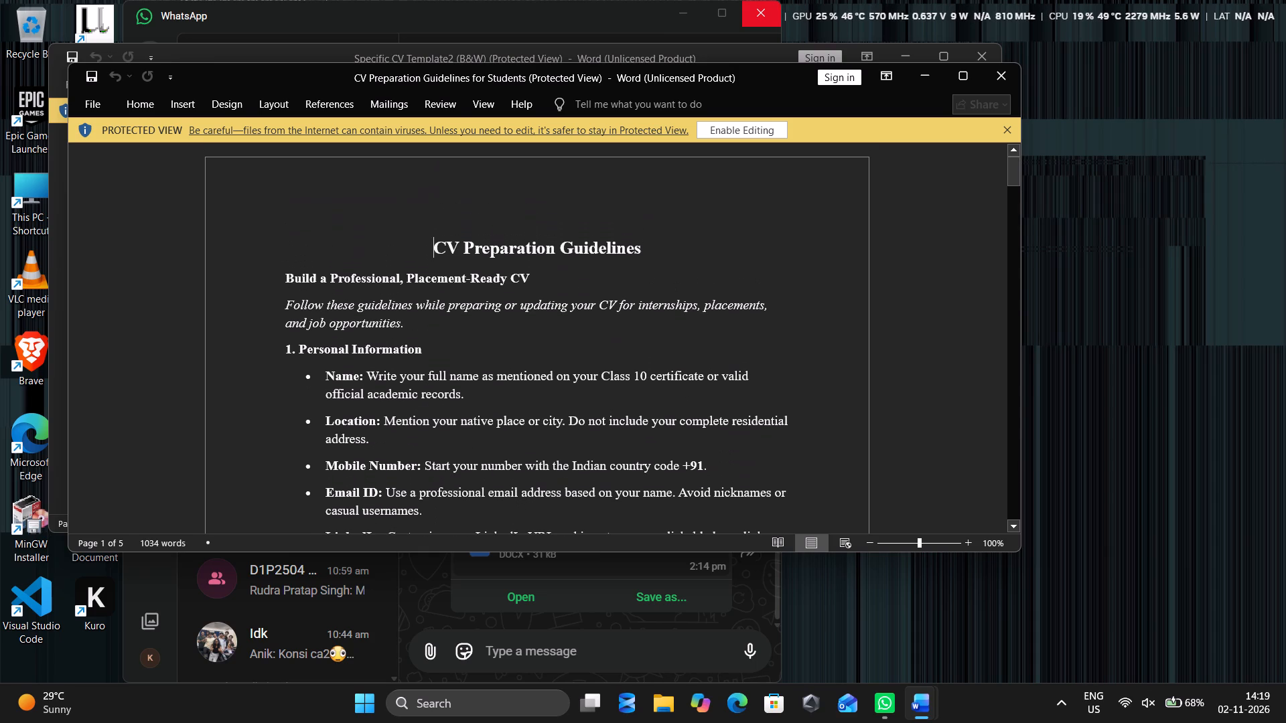
click(672, 269)
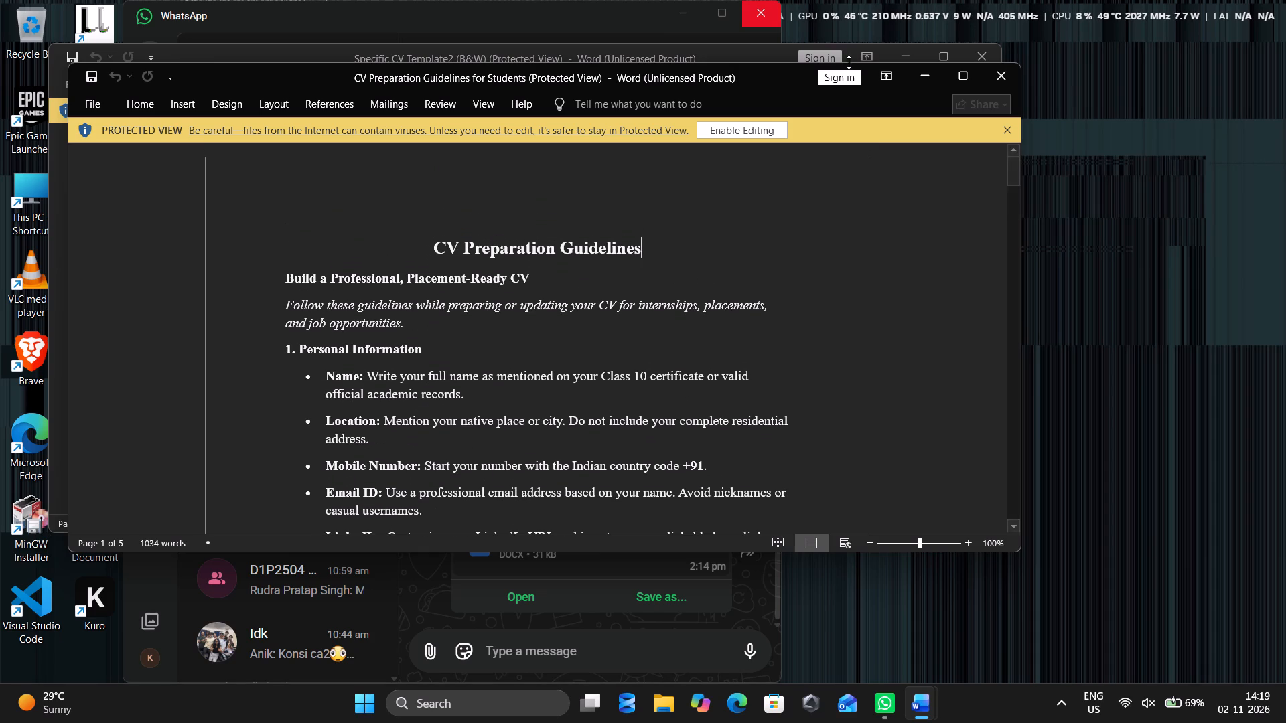
Switch to the Brave browser and open the Google Drive home page.
key(super+d)
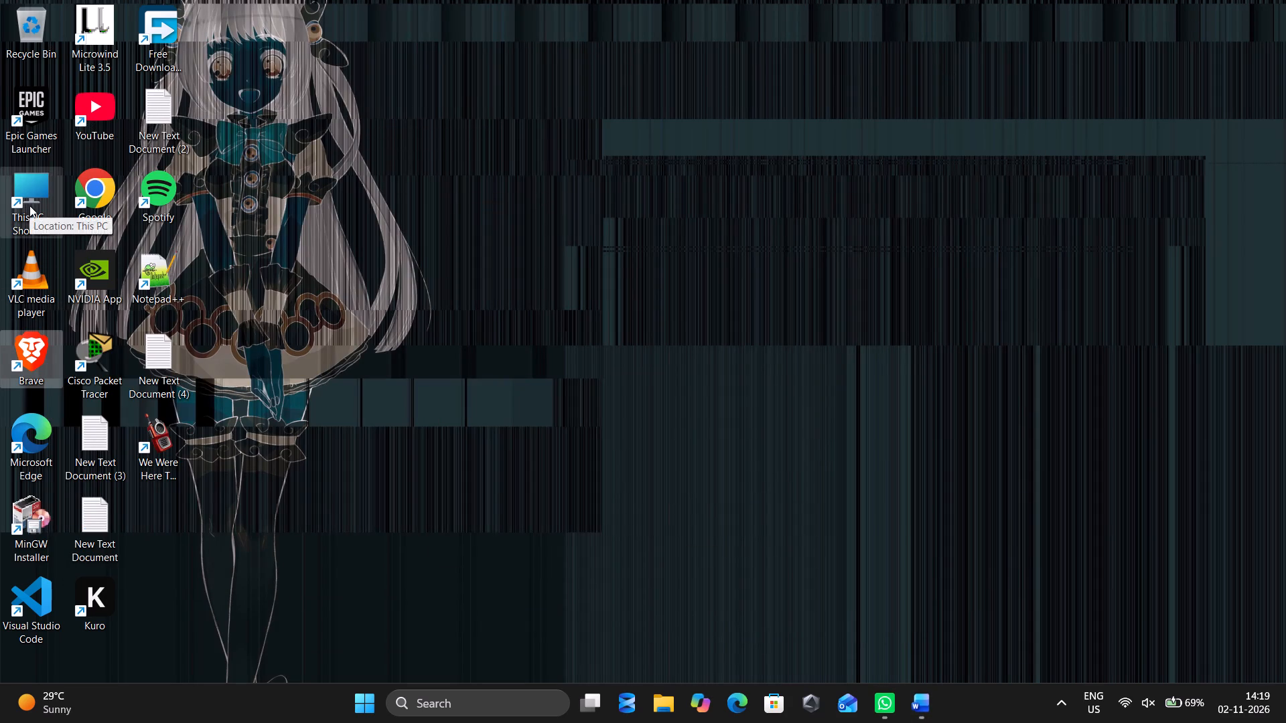
double_click(38, 351)
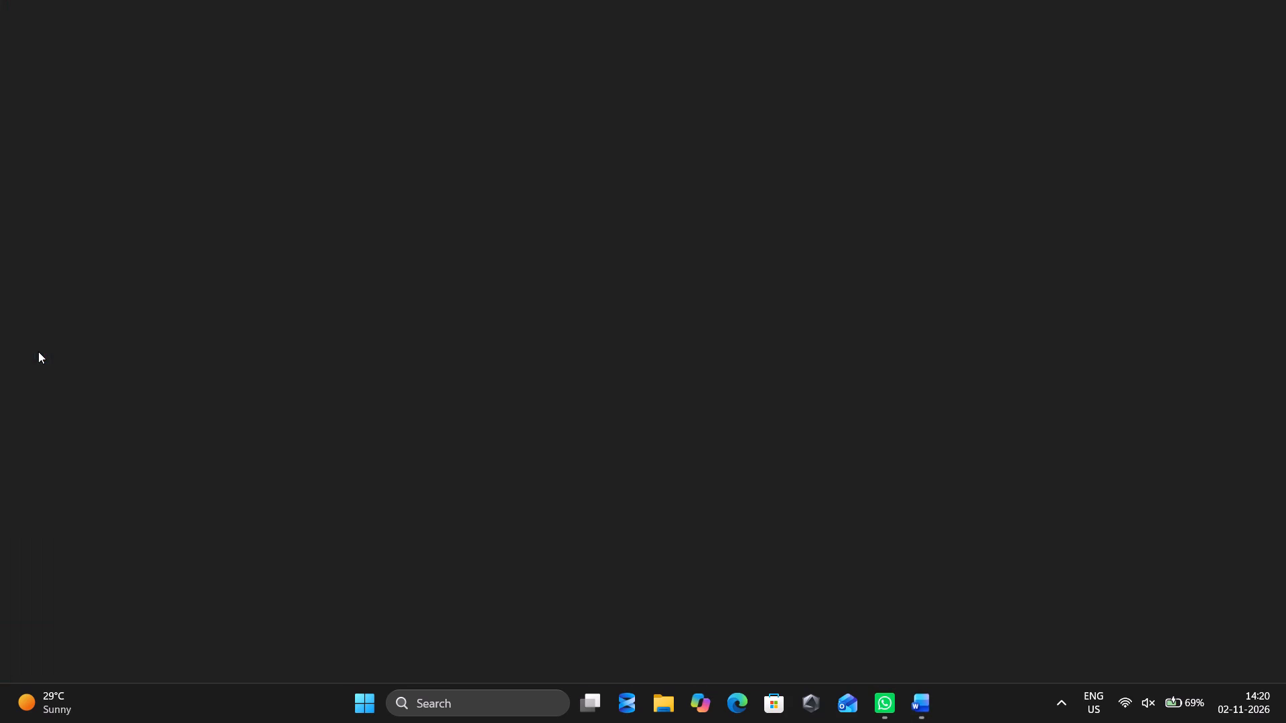
click(291, 53)
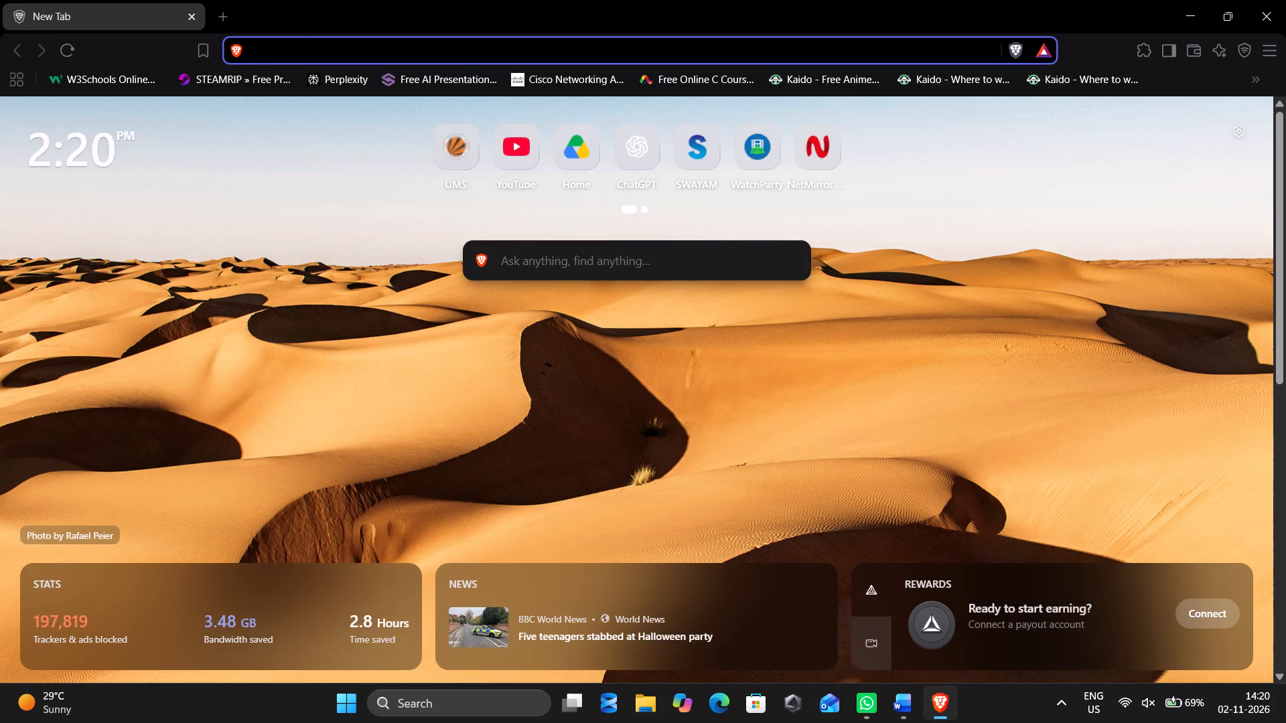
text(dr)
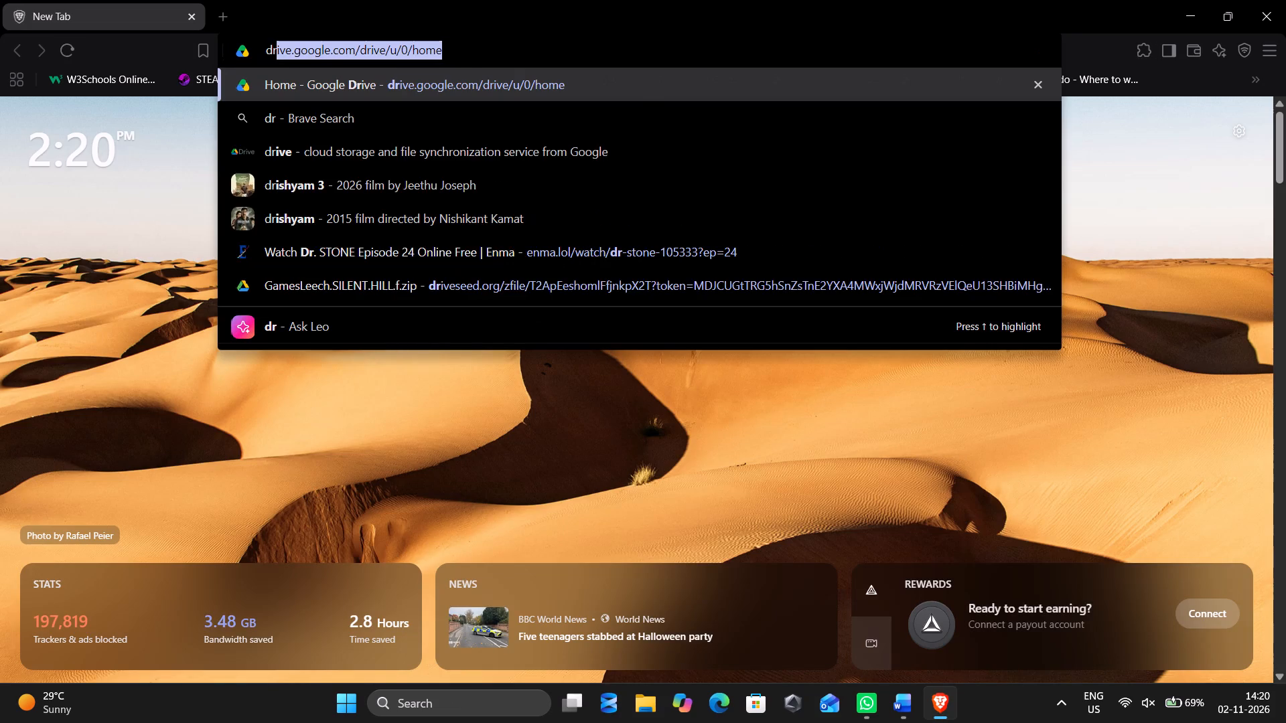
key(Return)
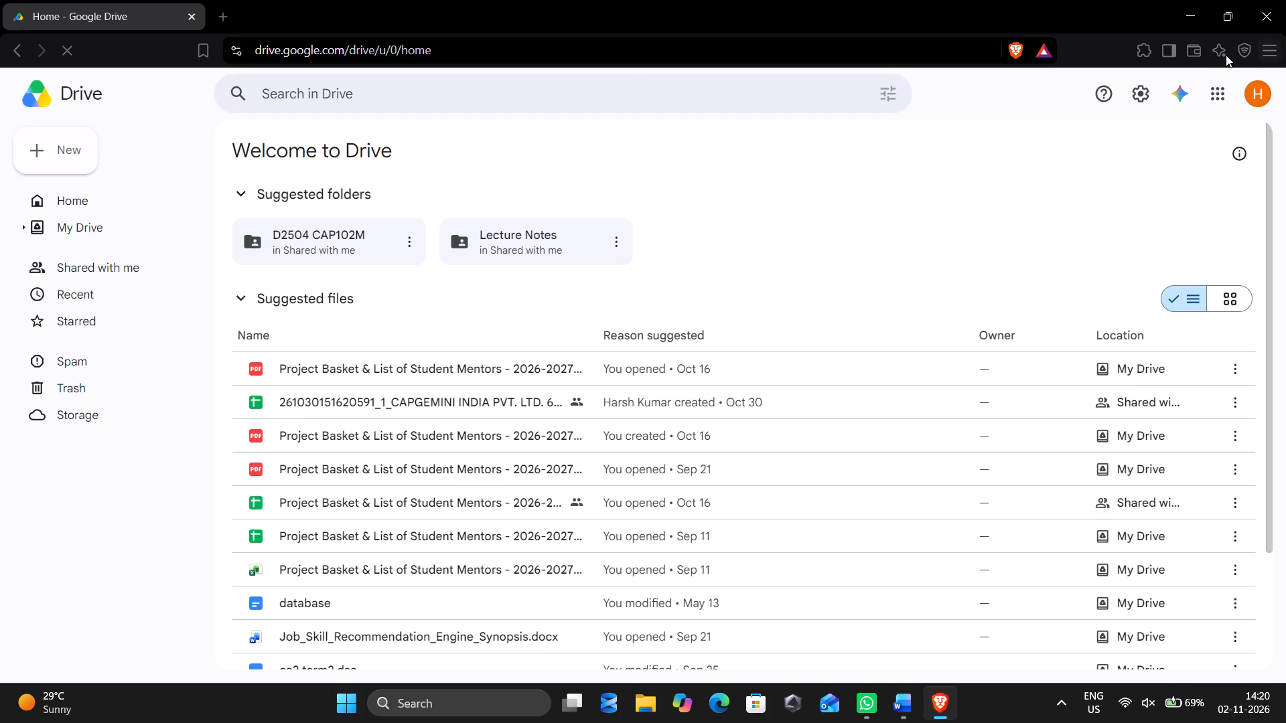
Create a new blank Google Docs document from Drive.
click(54, 143)
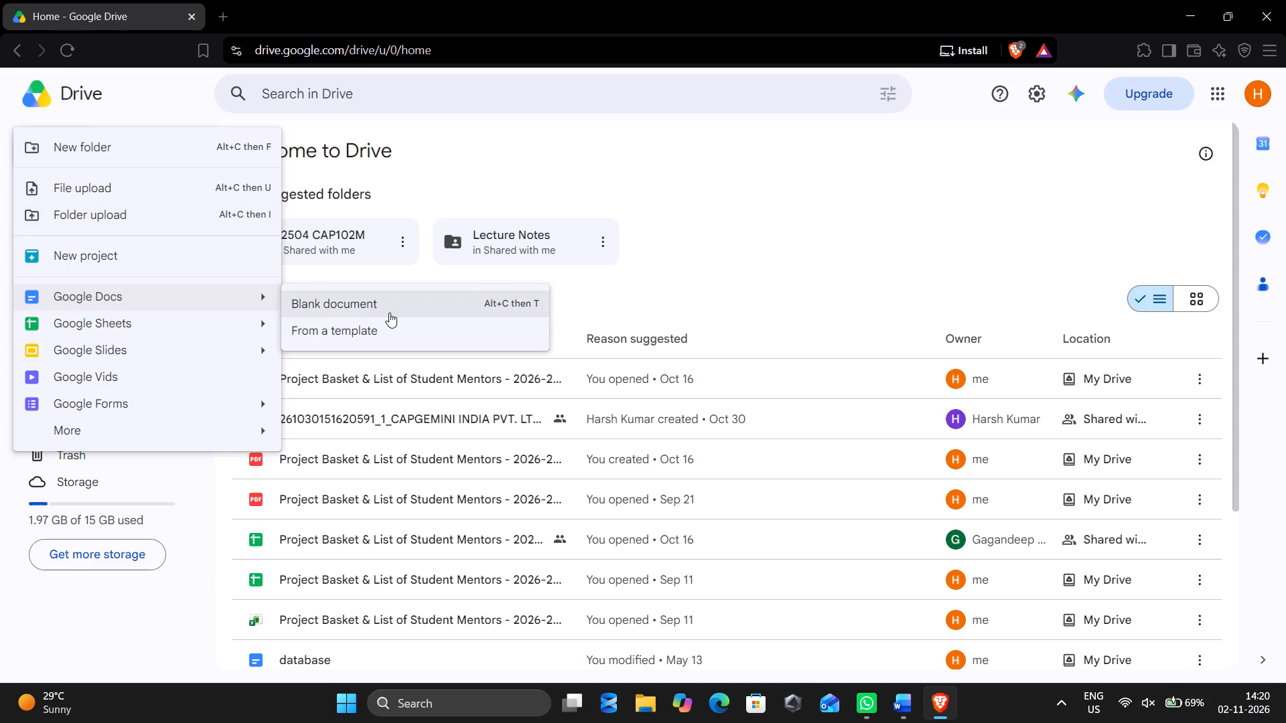
click(389, 313)
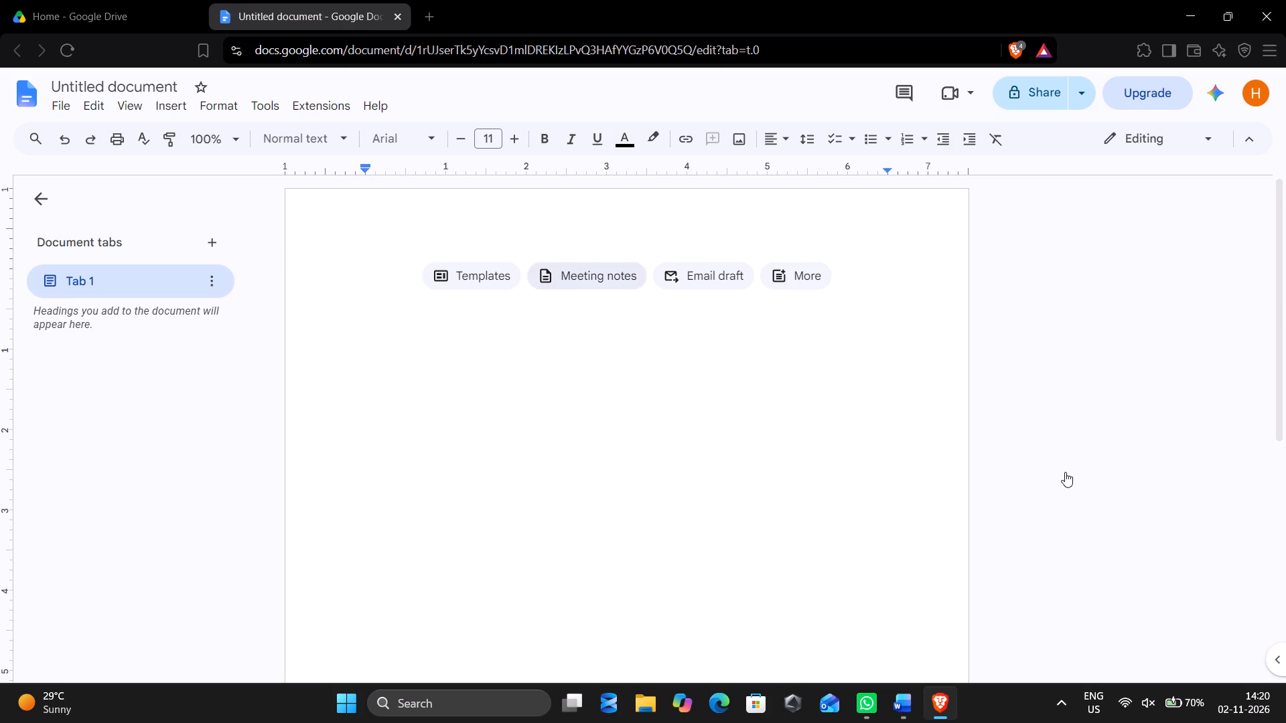
Copy the title "CV Preparation Guidelines" from the Word guidelines document and paste it into the blank Google Docs document.
click(986, 621)
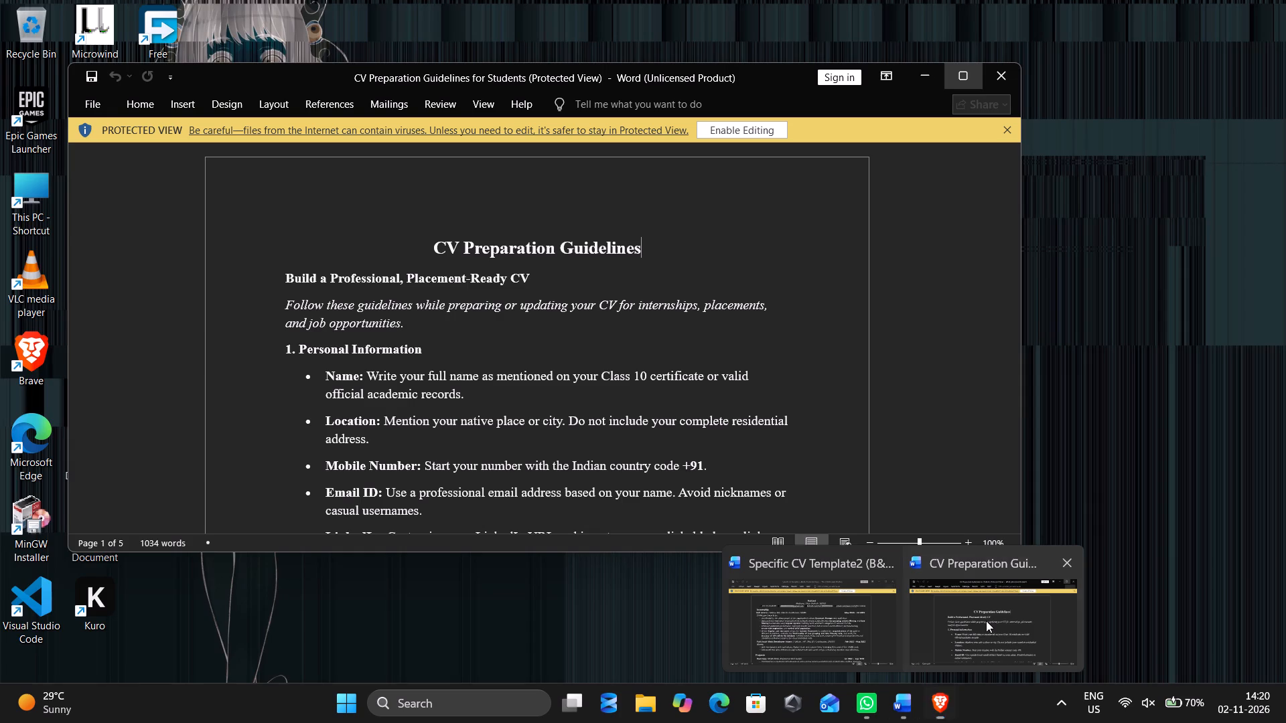
click(644, 246)
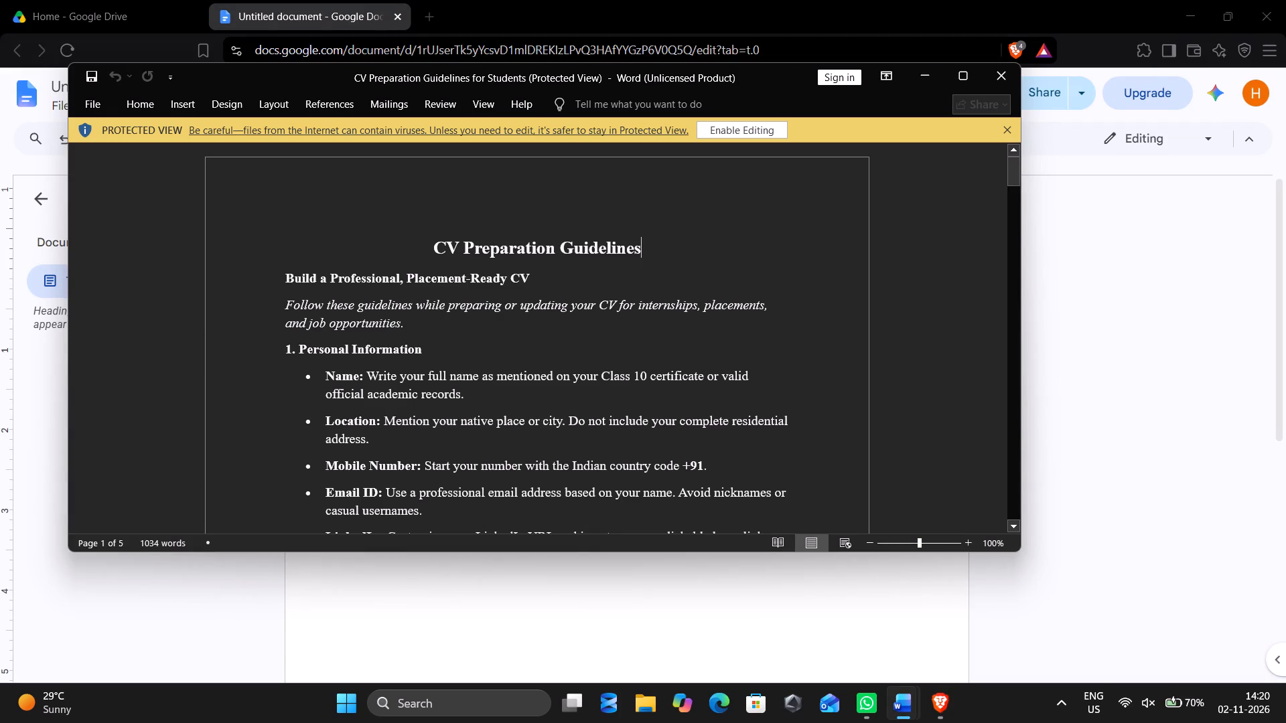
drag(644, 246, 430, 240)
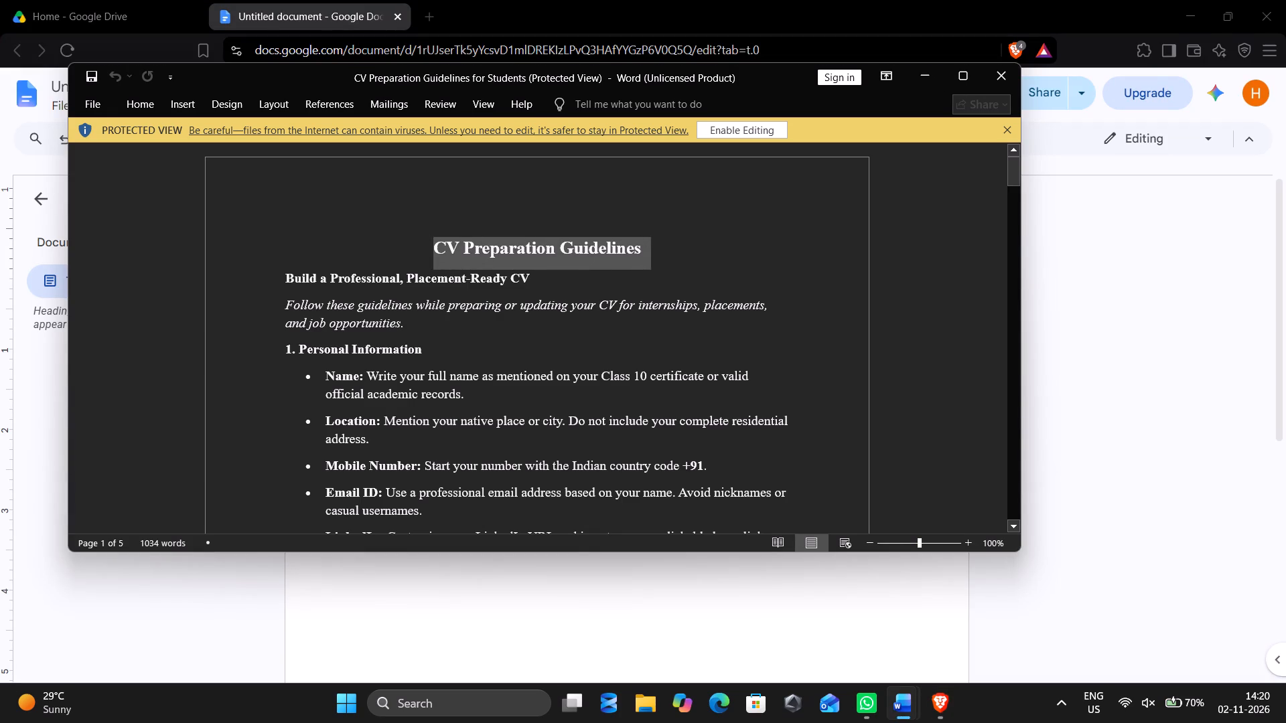
drag(430, 240, 429, 240)
key(ctrl+c)
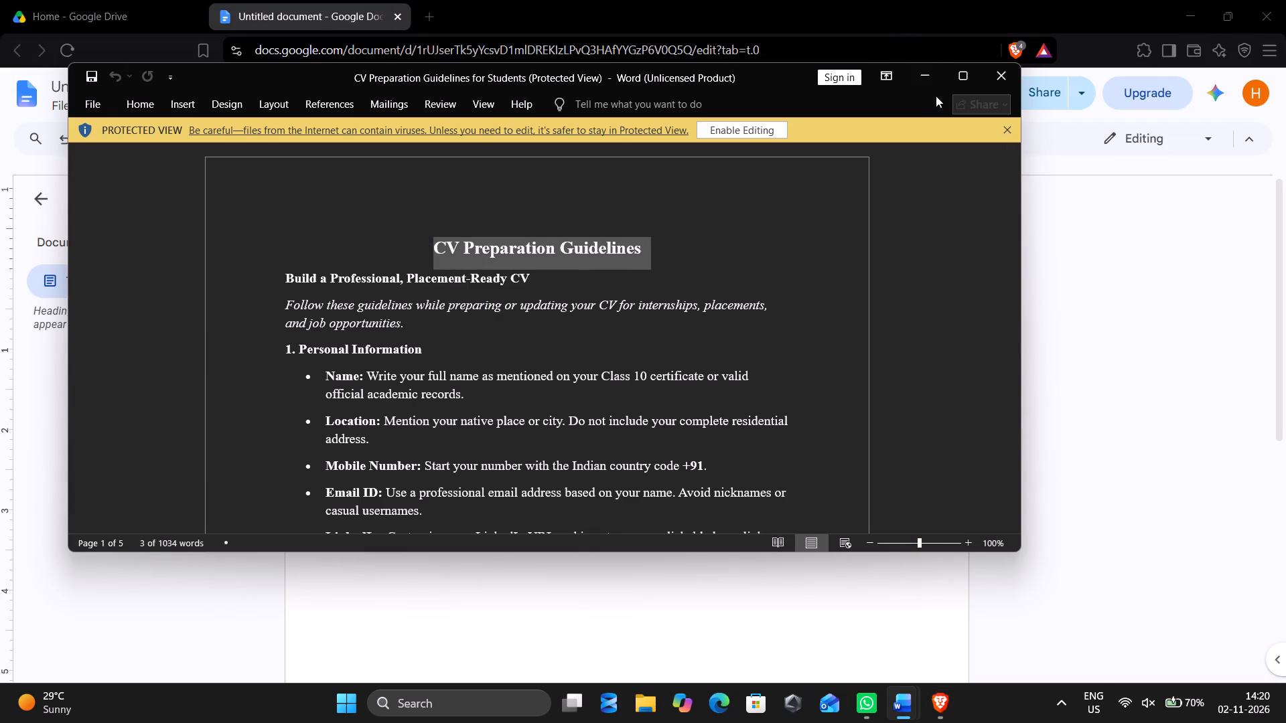
click(928, 80)
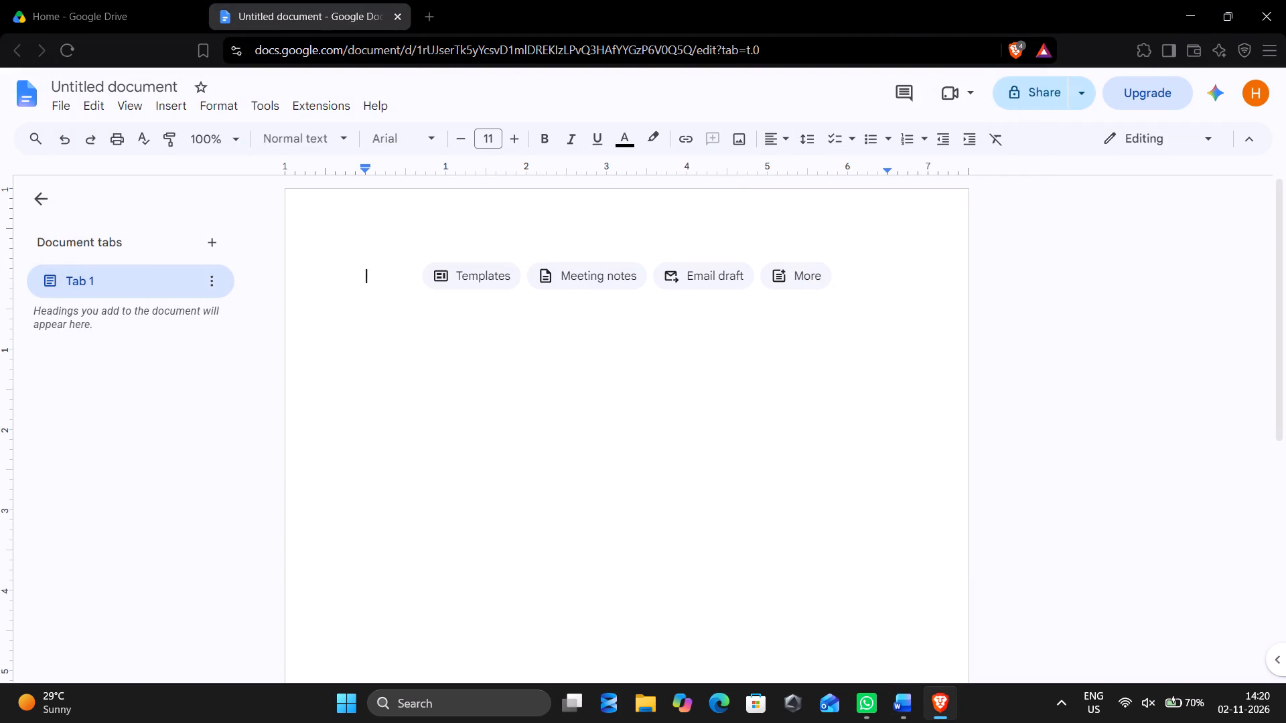
key(ctrl+v)
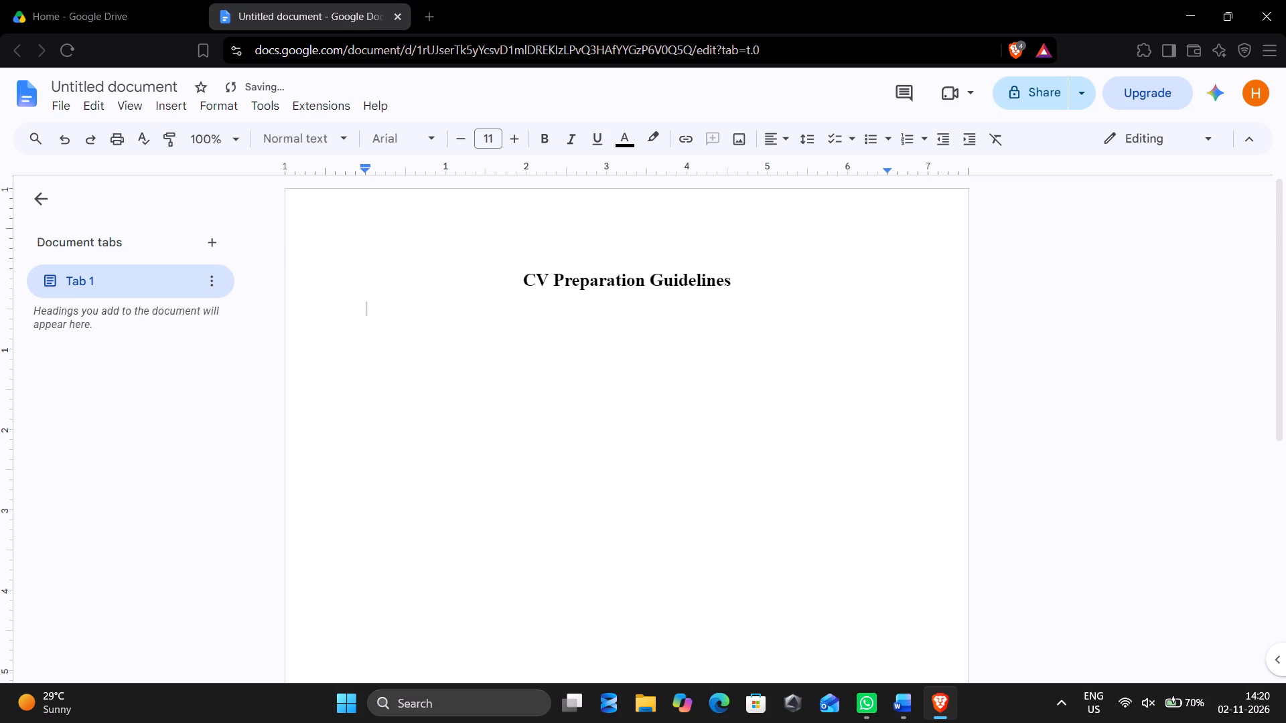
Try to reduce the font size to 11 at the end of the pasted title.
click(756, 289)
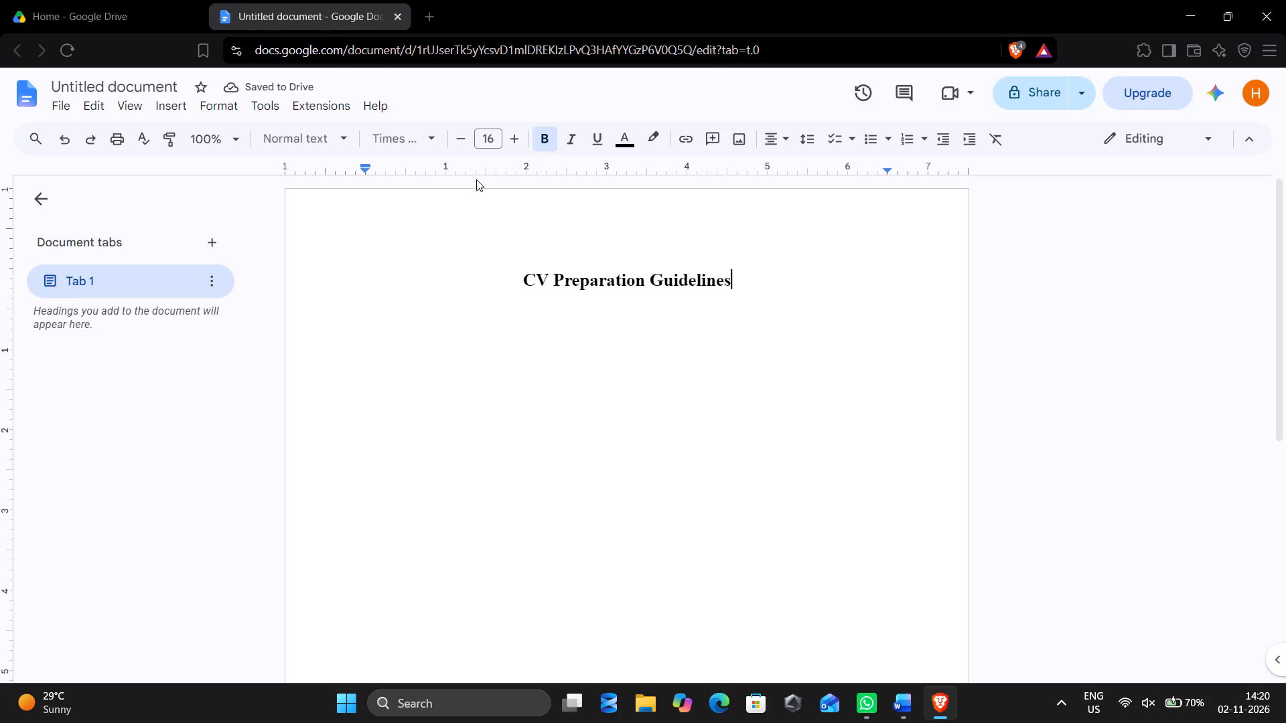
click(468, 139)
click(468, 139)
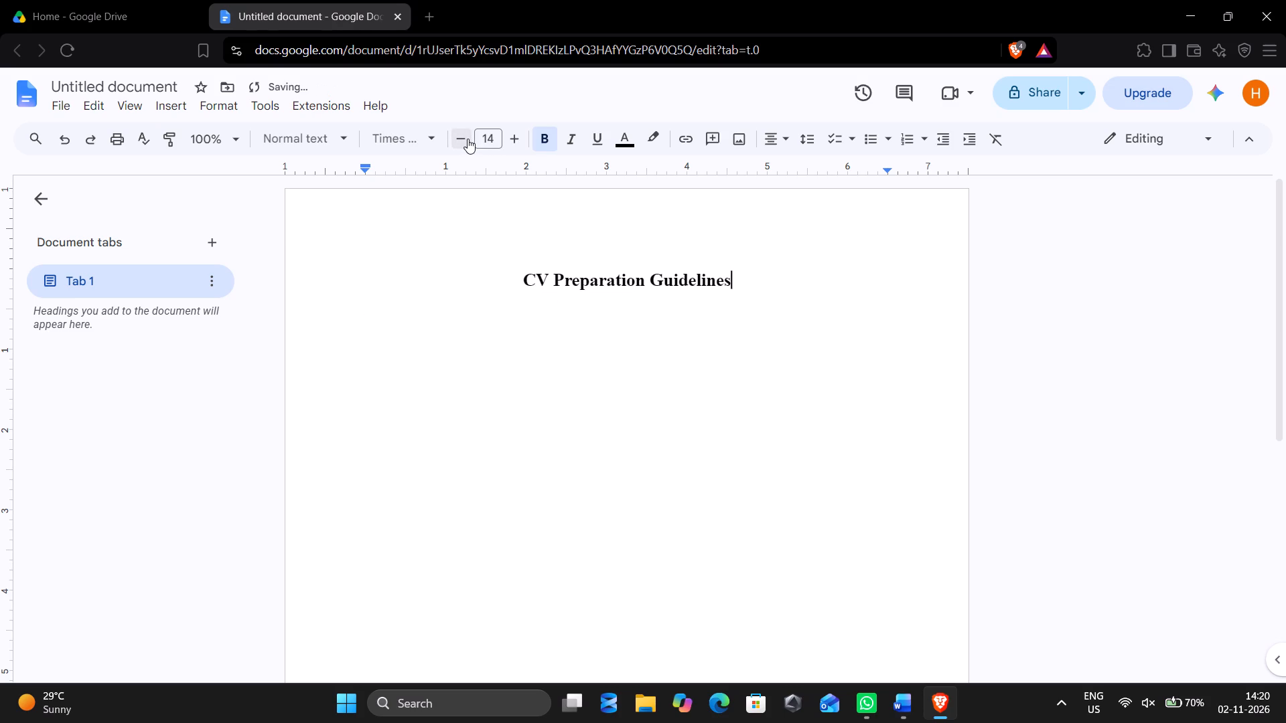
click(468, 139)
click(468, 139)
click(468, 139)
Replace the whole pasted title with a line break.
drag(733, 280, 518, 262)
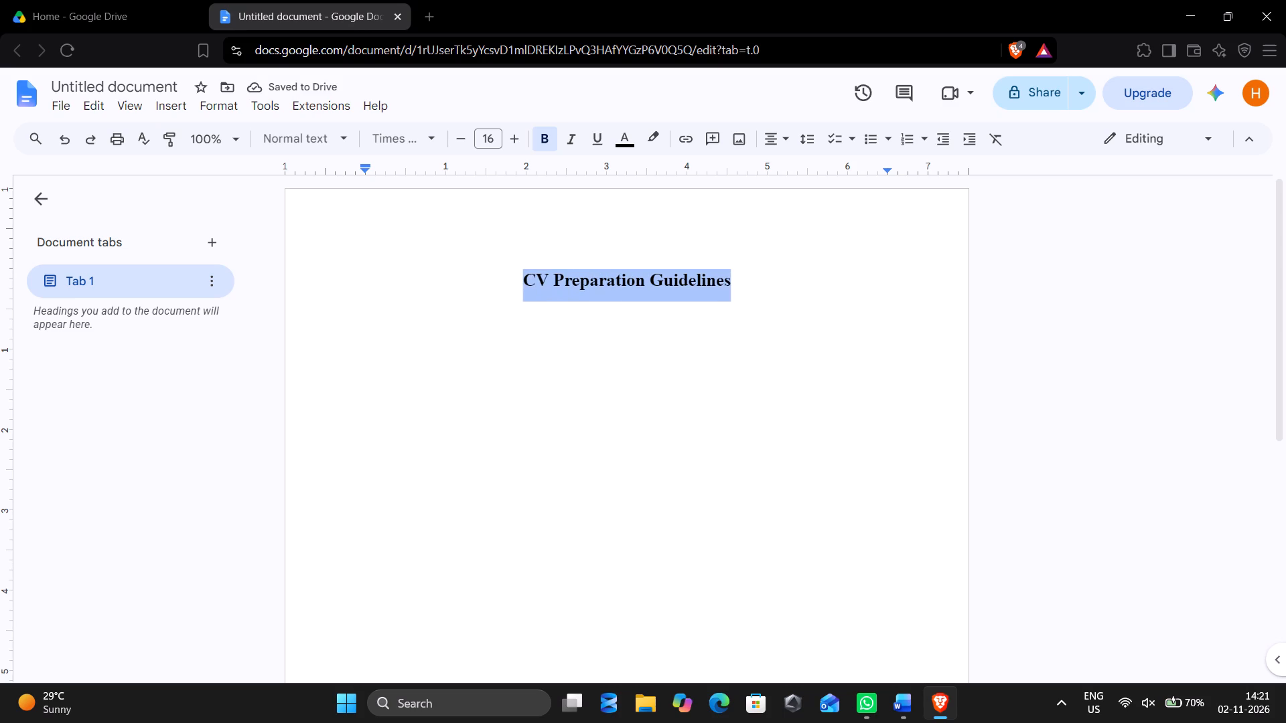
key(Return)
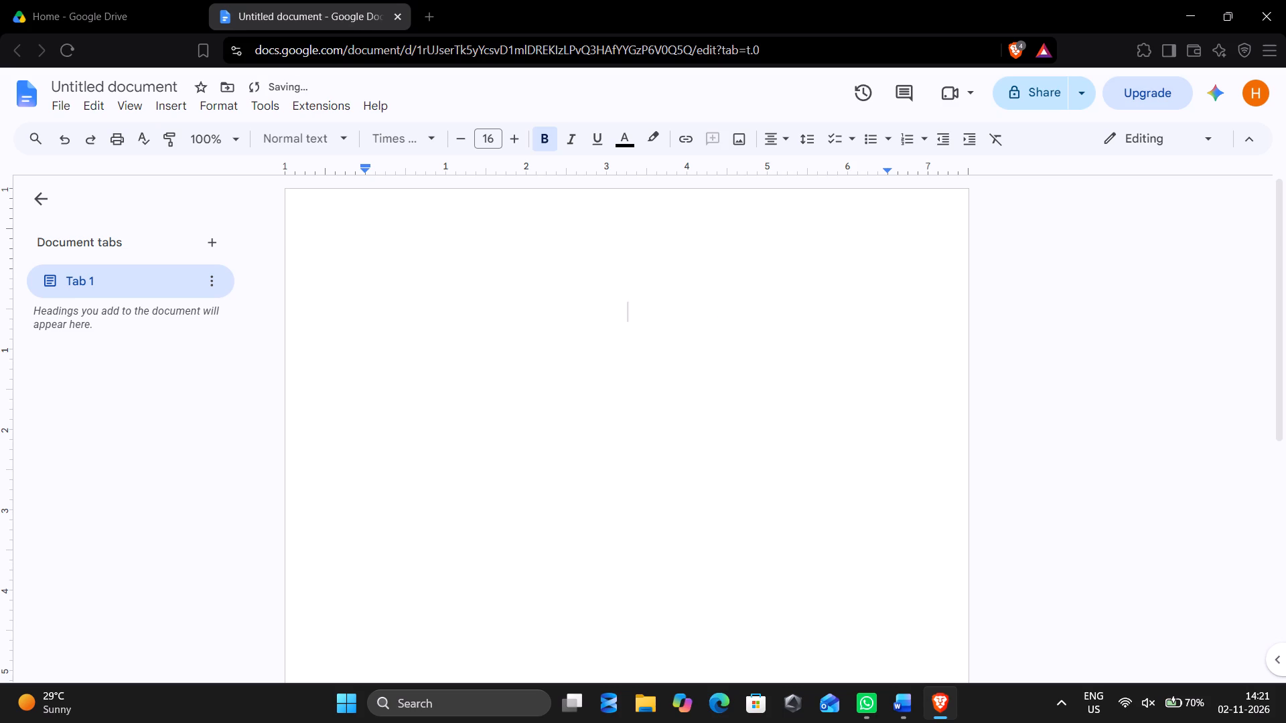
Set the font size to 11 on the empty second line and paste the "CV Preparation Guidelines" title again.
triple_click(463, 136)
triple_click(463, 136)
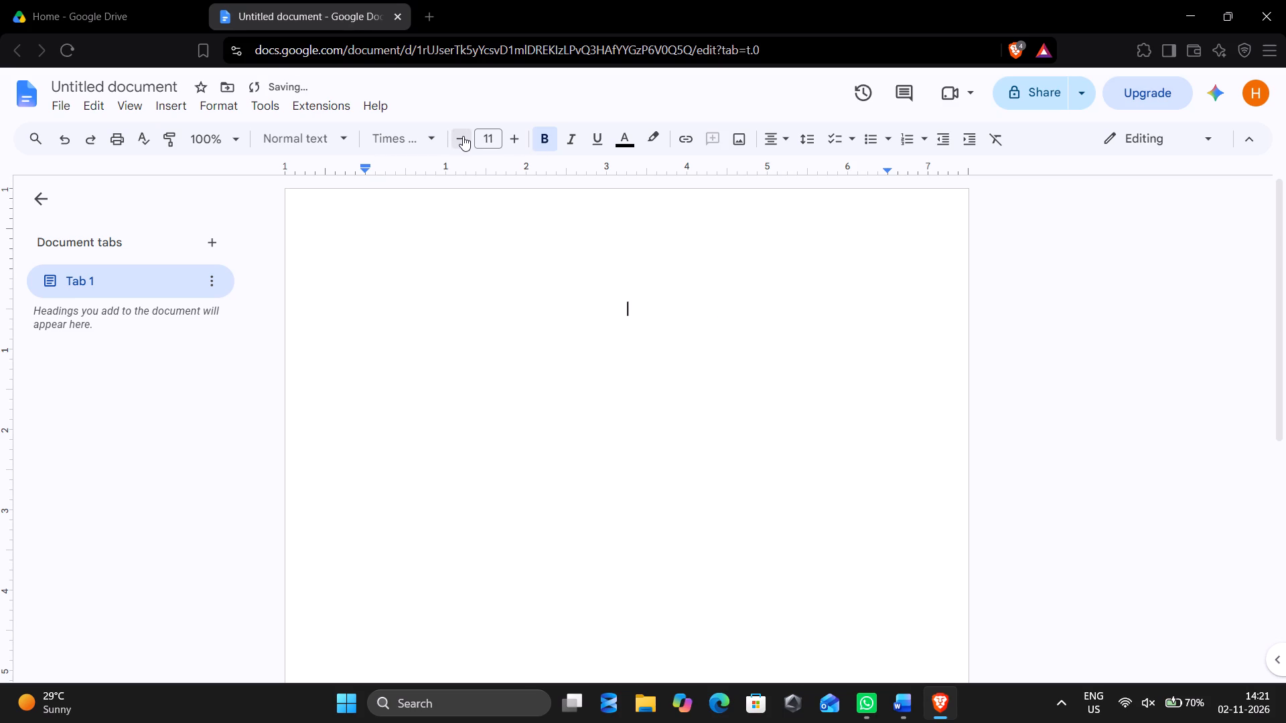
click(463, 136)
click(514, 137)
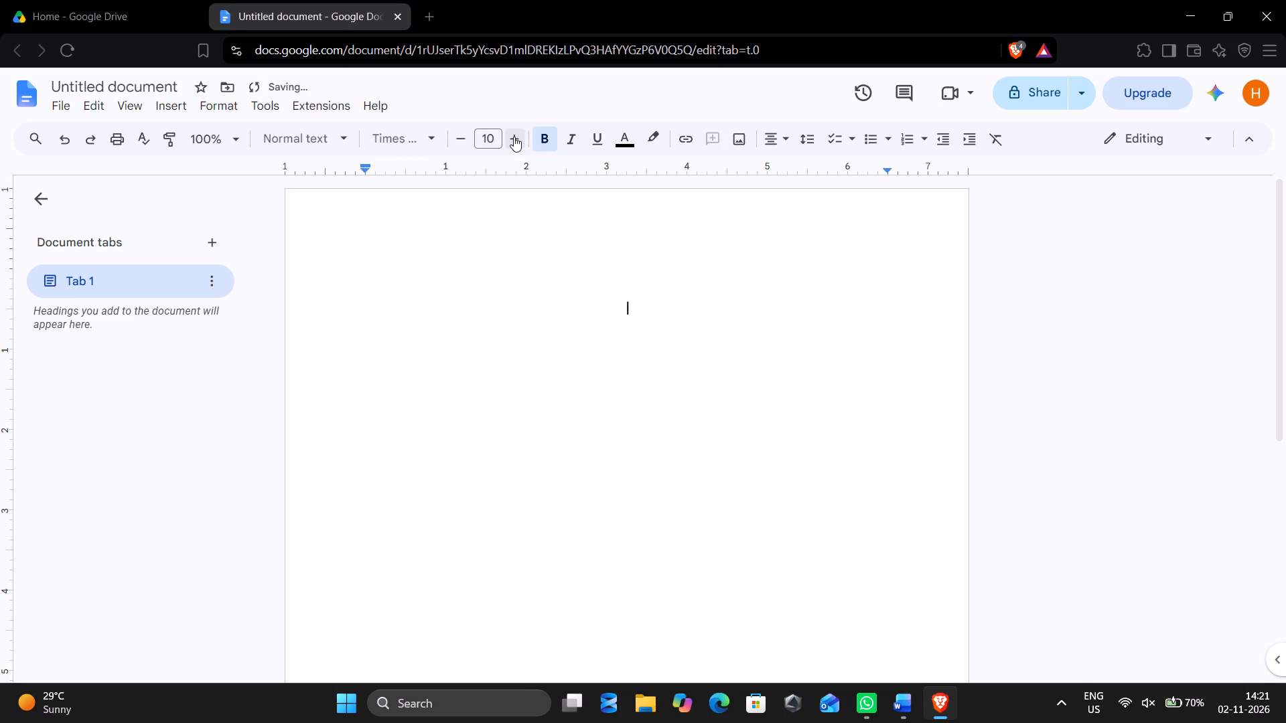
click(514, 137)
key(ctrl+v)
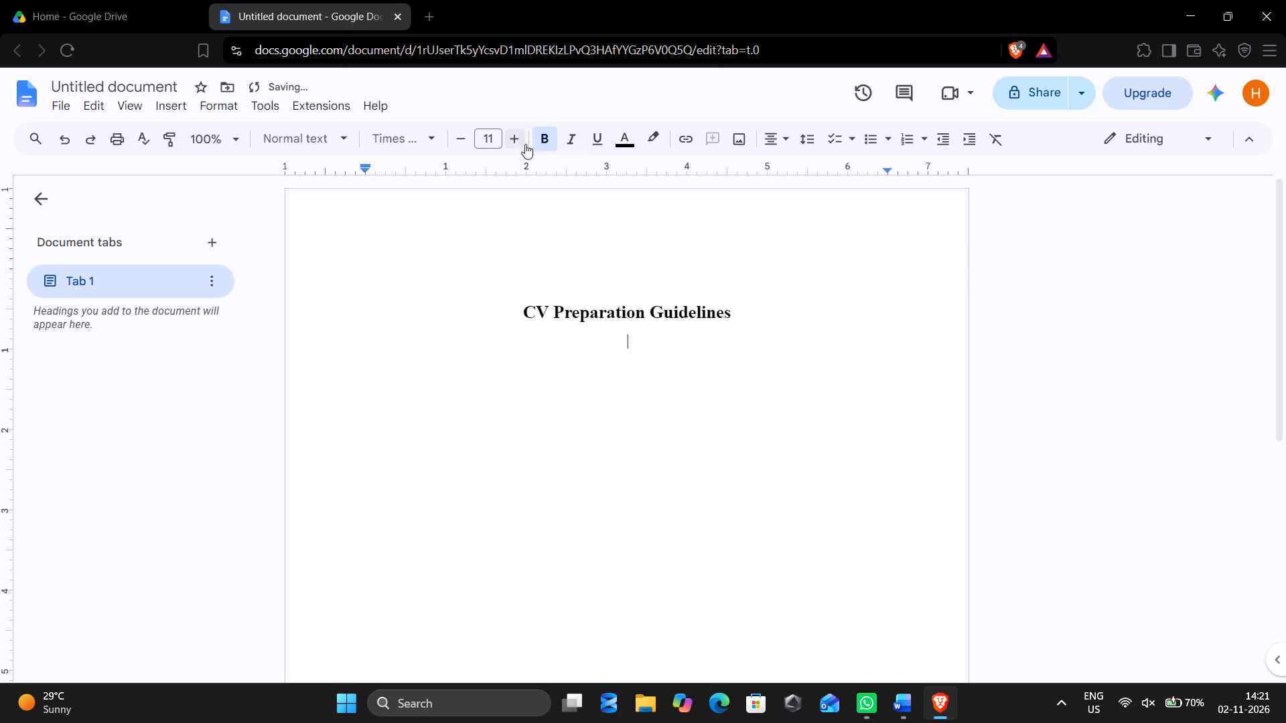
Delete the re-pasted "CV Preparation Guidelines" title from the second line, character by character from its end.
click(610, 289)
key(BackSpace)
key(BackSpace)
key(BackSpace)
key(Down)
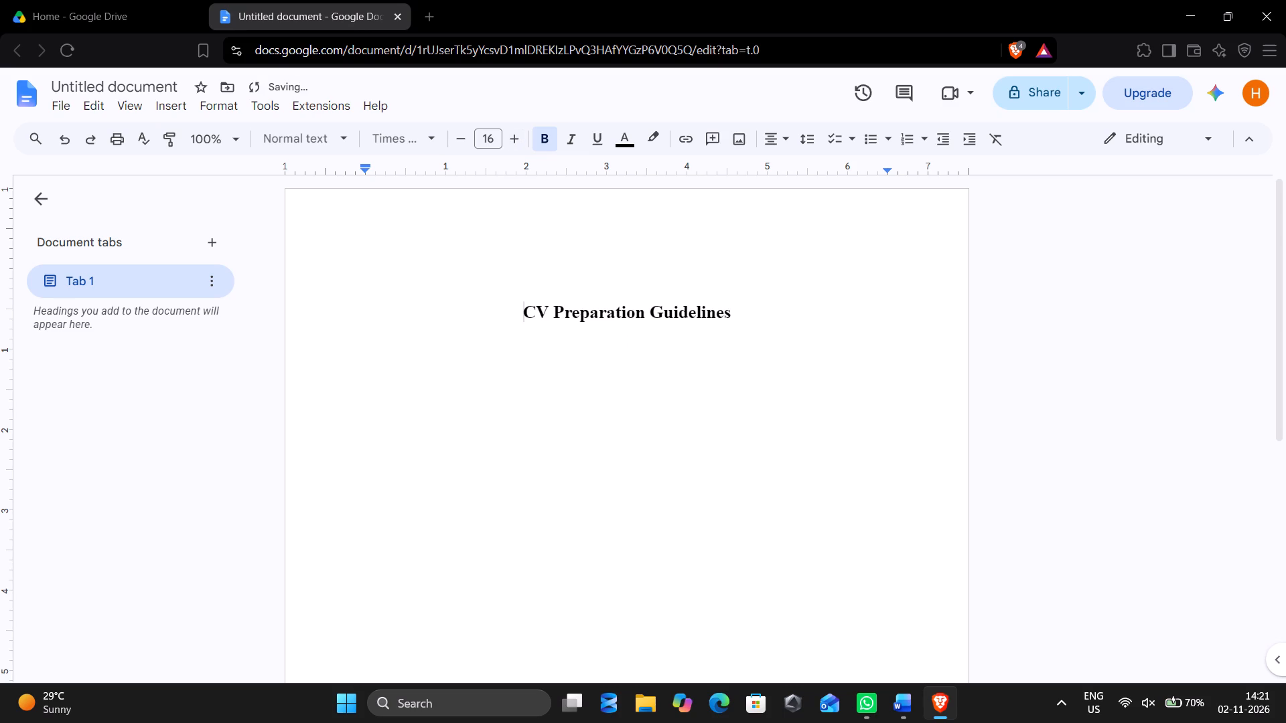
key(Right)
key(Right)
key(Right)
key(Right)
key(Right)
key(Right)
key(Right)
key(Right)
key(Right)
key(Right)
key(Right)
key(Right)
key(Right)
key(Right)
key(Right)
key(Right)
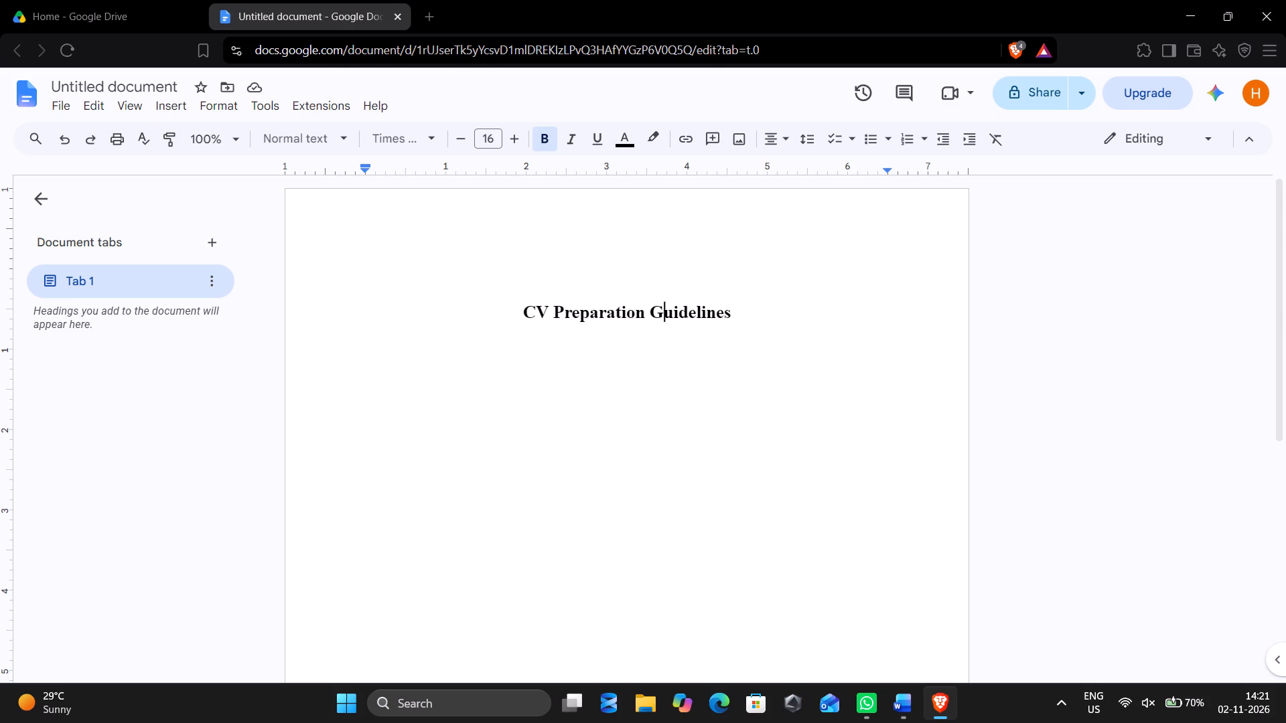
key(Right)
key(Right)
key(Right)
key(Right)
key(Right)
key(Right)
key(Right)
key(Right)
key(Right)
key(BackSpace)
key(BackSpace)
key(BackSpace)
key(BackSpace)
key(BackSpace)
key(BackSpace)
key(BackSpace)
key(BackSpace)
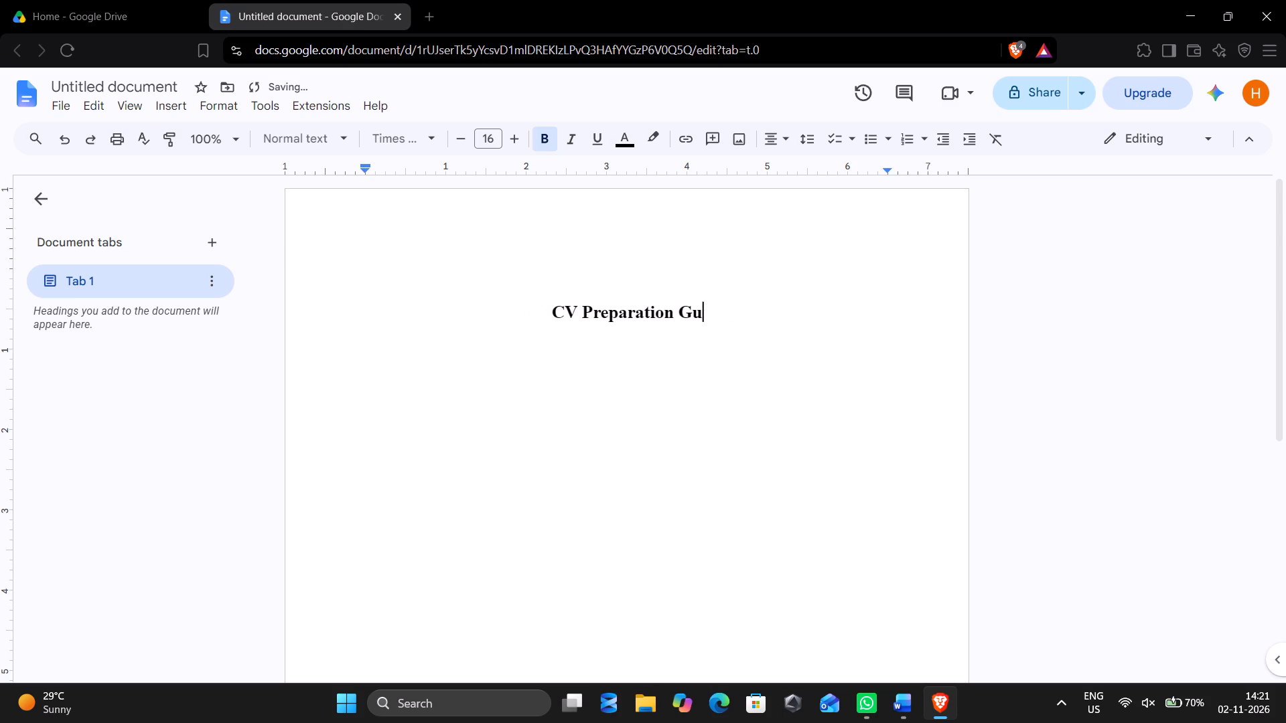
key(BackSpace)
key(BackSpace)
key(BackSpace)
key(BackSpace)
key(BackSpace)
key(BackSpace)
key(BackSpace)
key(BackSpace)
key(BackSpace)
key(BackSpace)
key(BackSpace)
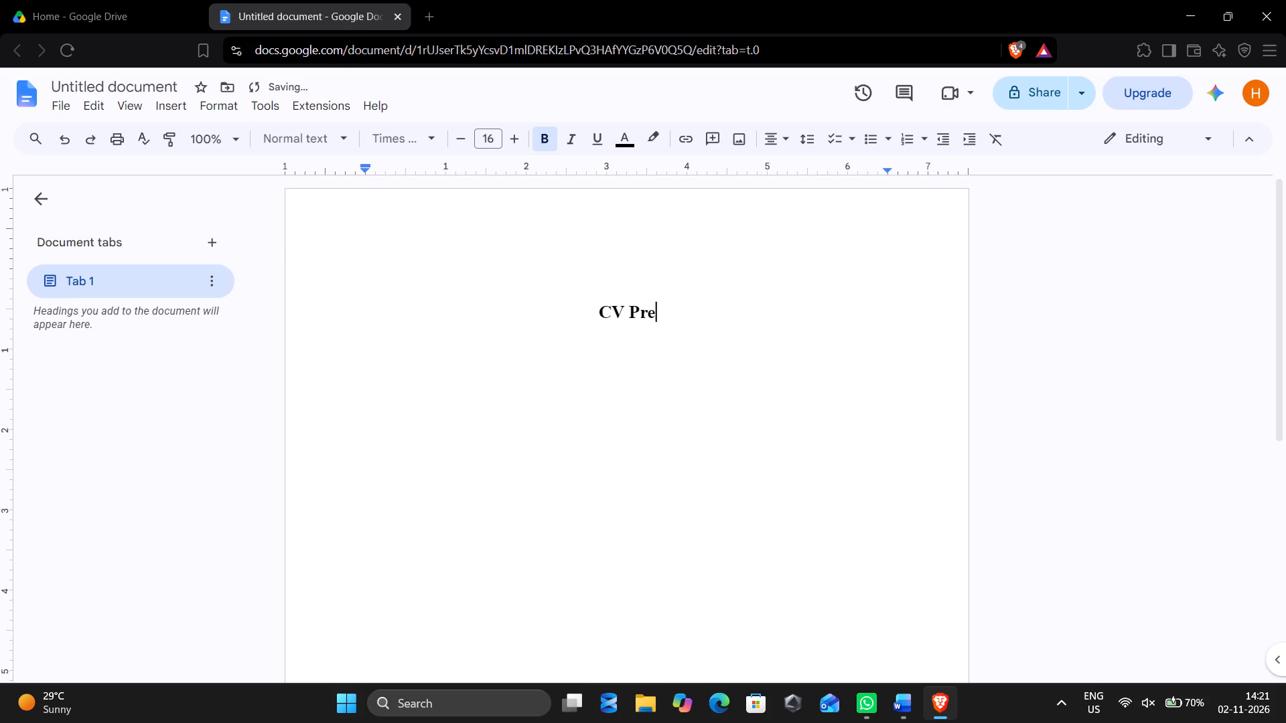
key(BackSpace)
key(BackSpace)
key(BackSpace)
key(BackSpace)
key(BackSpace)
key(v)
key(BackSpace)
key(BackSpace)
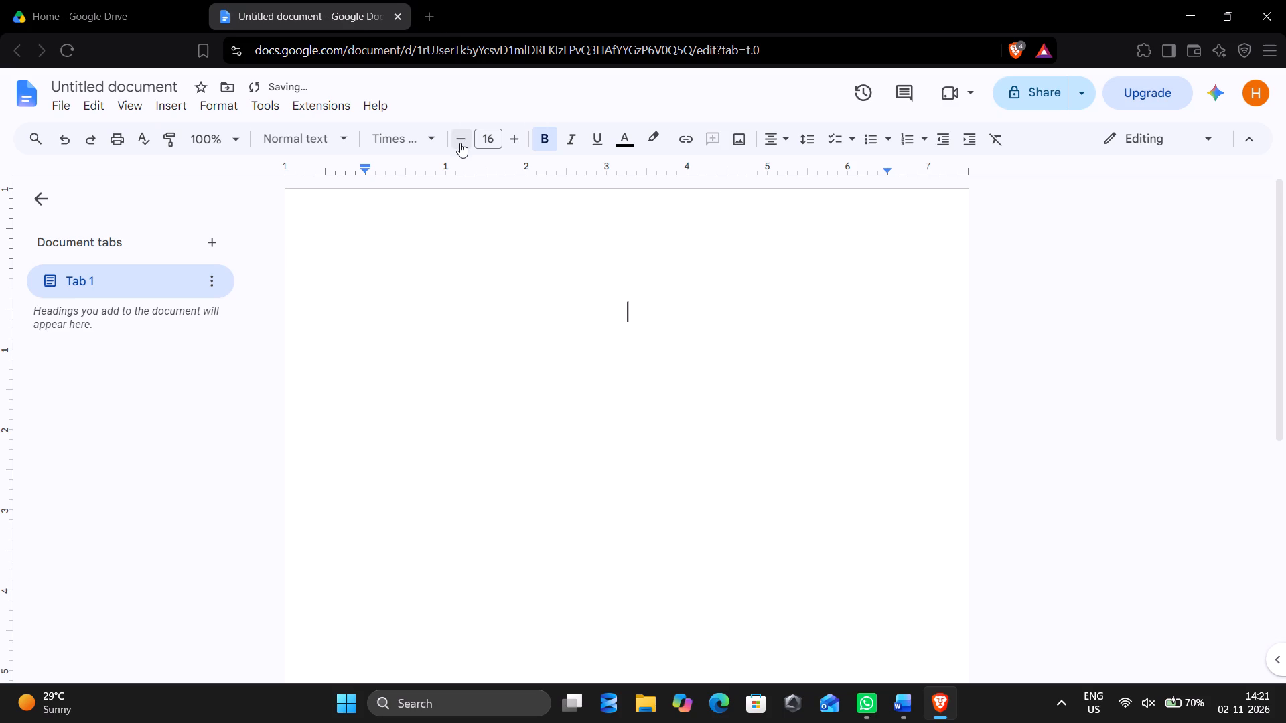
Set the font size to 11 on the empty second line.
triple_click(460, 143)
double_click(460, 143)
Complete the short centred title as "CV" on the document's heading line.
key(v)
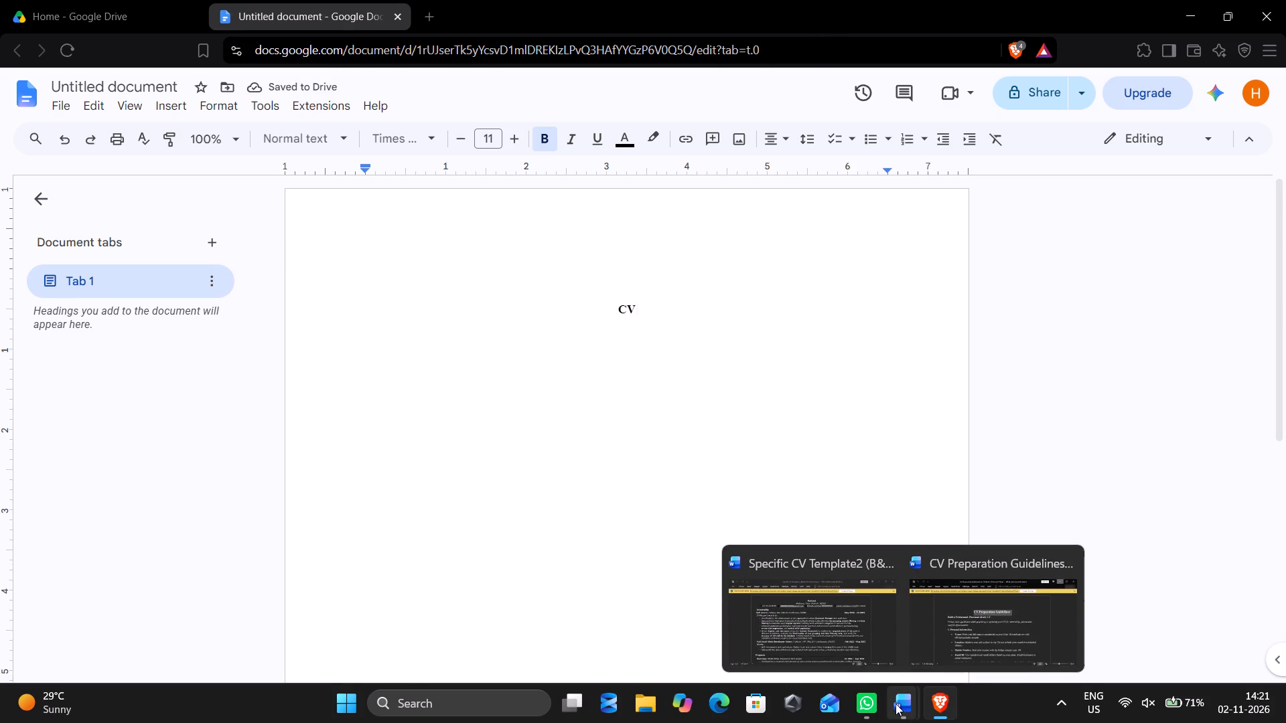
Copy the "CV Preparation Guidelines" title from the Word guidelines and paste it over "CV" in the Google Docs document.
click(1010, 588)
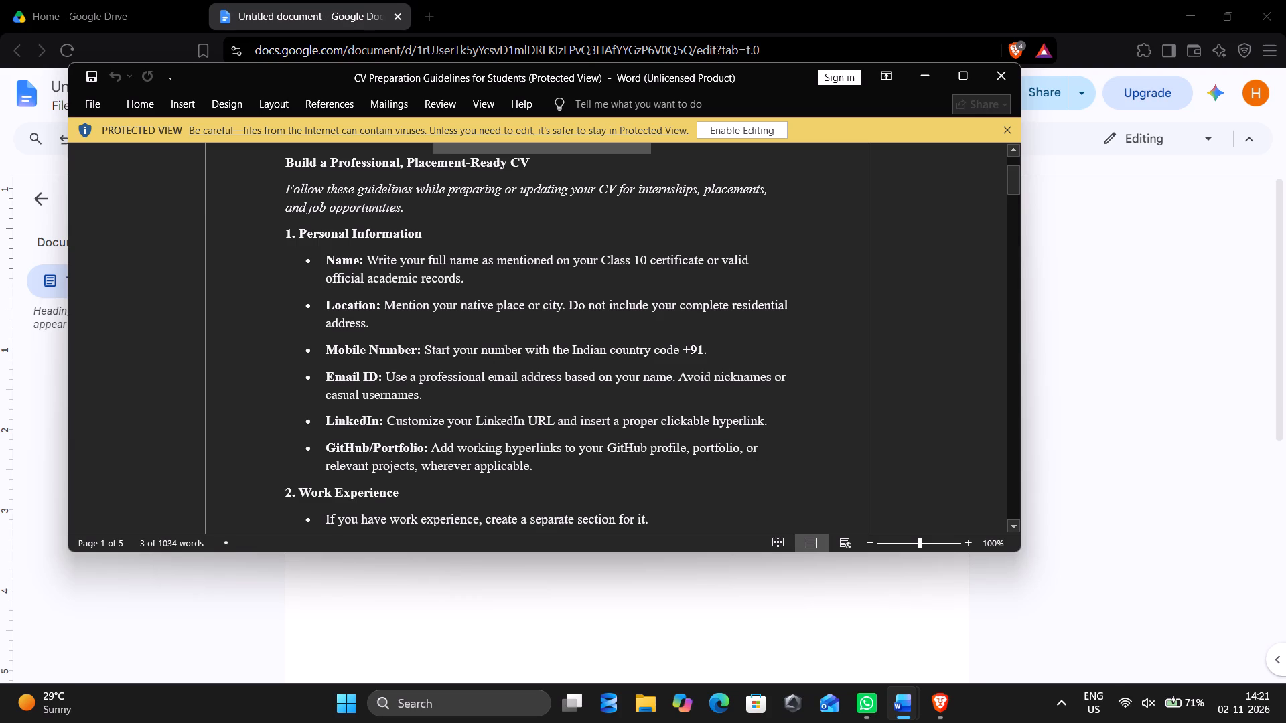
drag(284, 233, 348, 236)
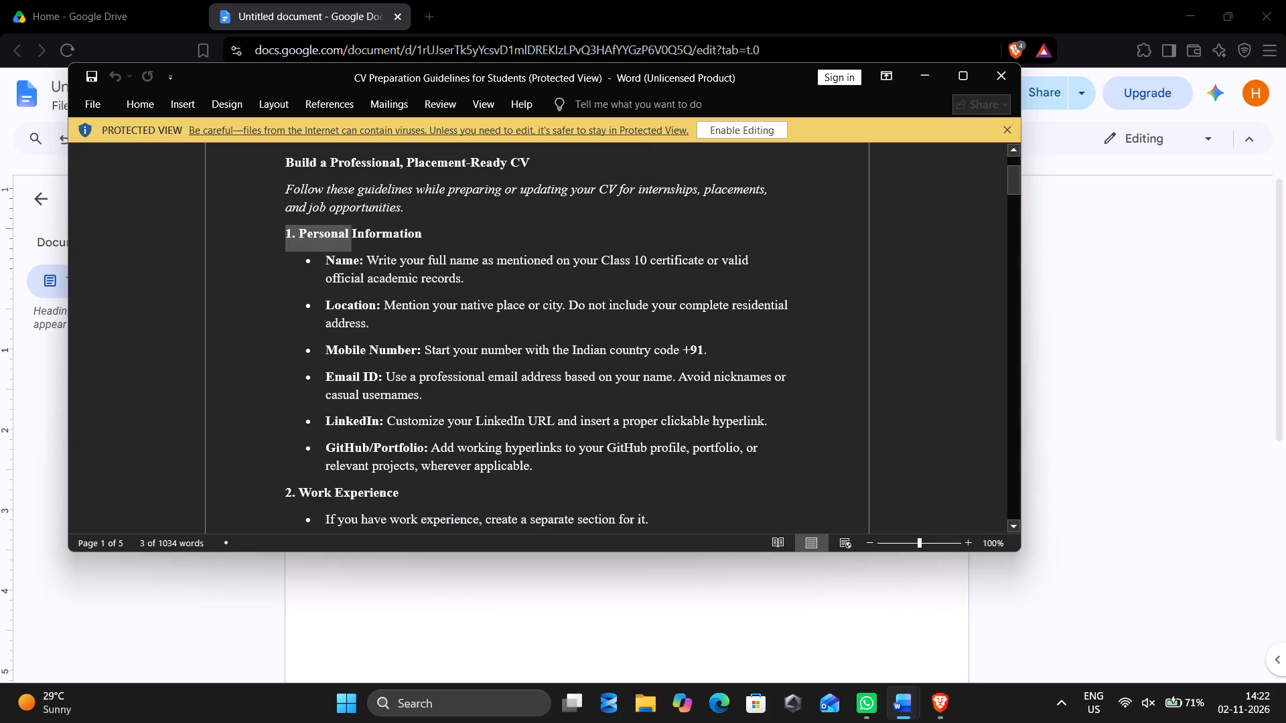
drag(348, 236, 428, 238)
click(428, 238)
scroll(491, 230, up, 1)
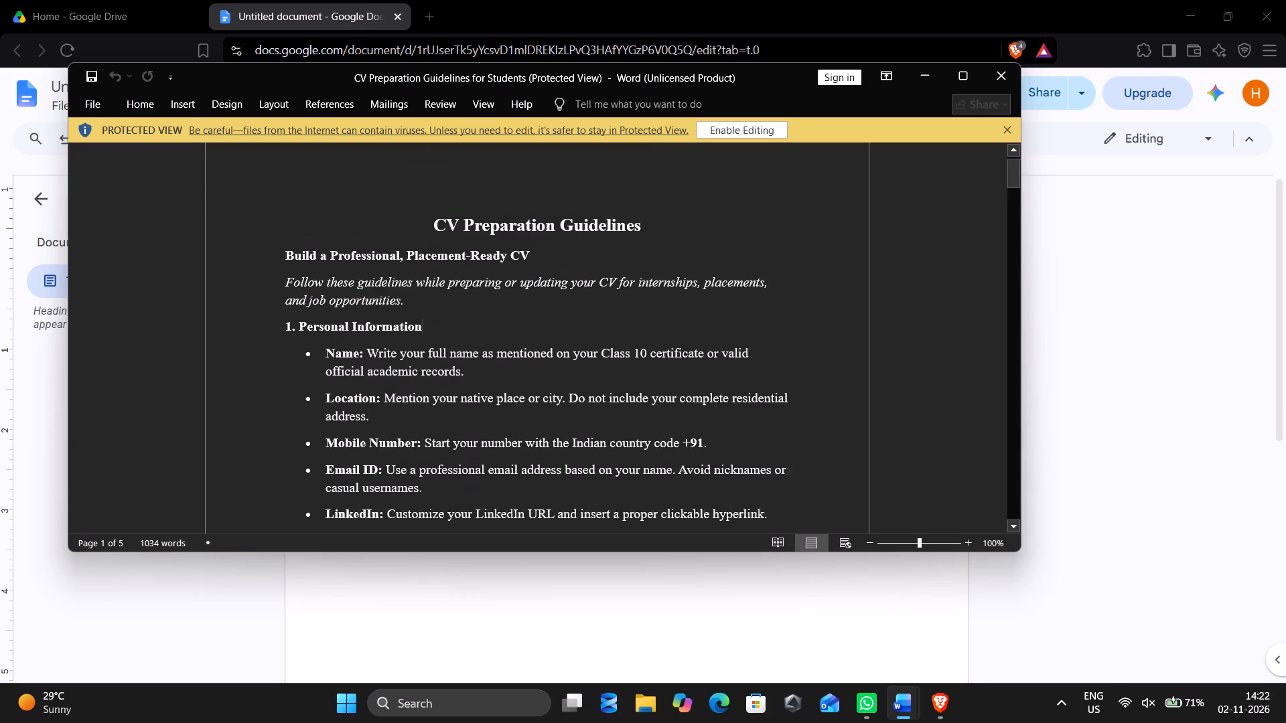
scroll(491, 230, up, 1)
drag(428, 242, 676, 236)
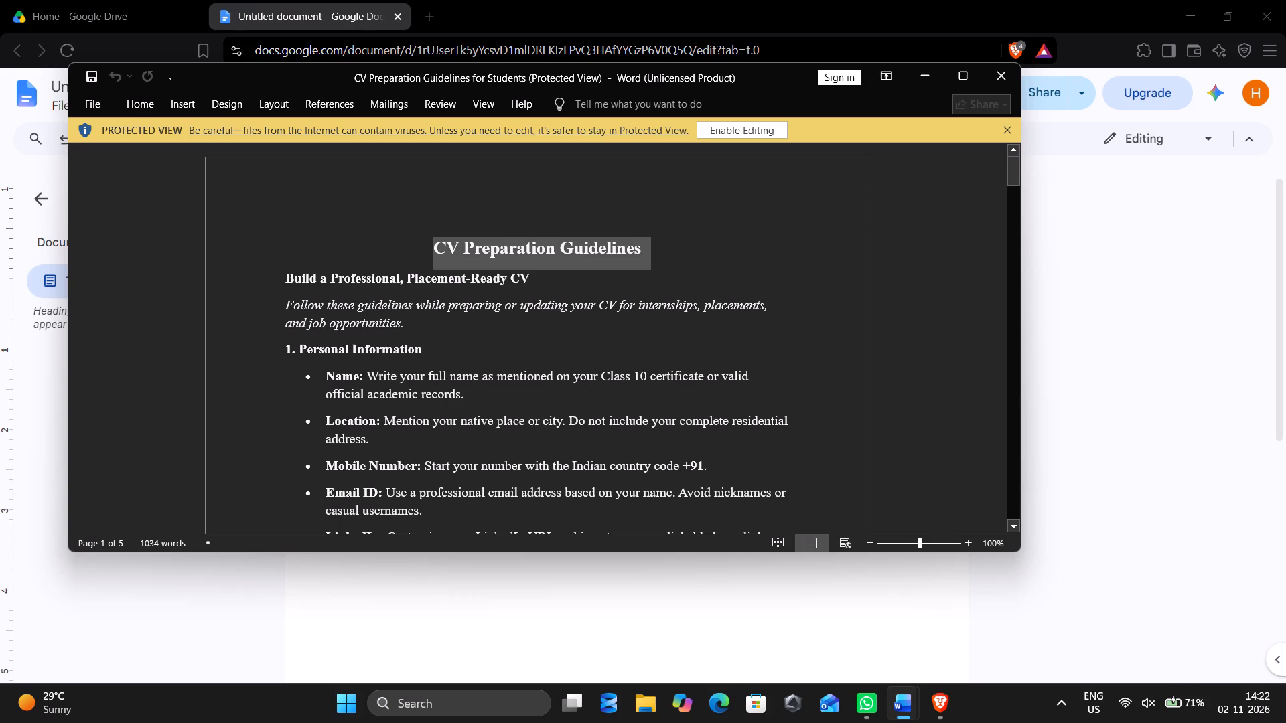
drag(676, 236, 685, 236)
key(ctrl+c)
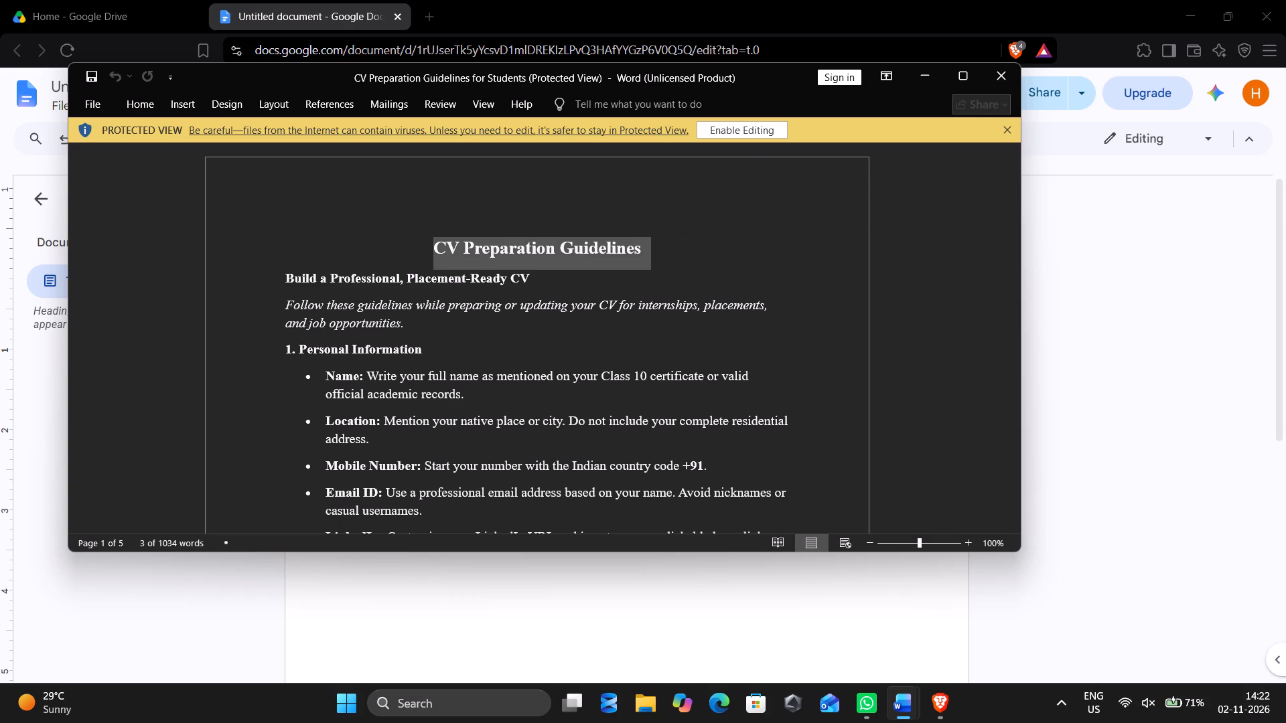
click(927, 78)
drag(654, 311, 575, 312)
key(ctrl+v)
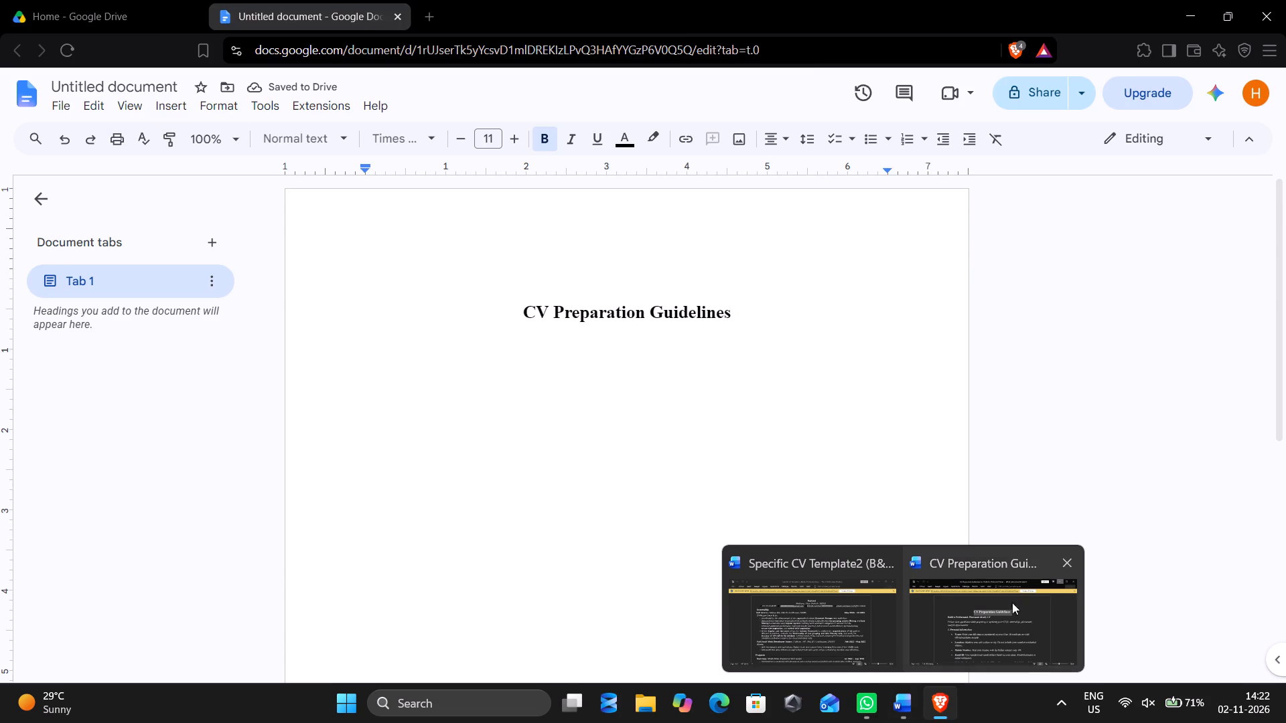
Copy the "1. Personal Information" heading from the Word guidelines and paste it left-aligned below the title in Google Docs.
click(1015, 600)
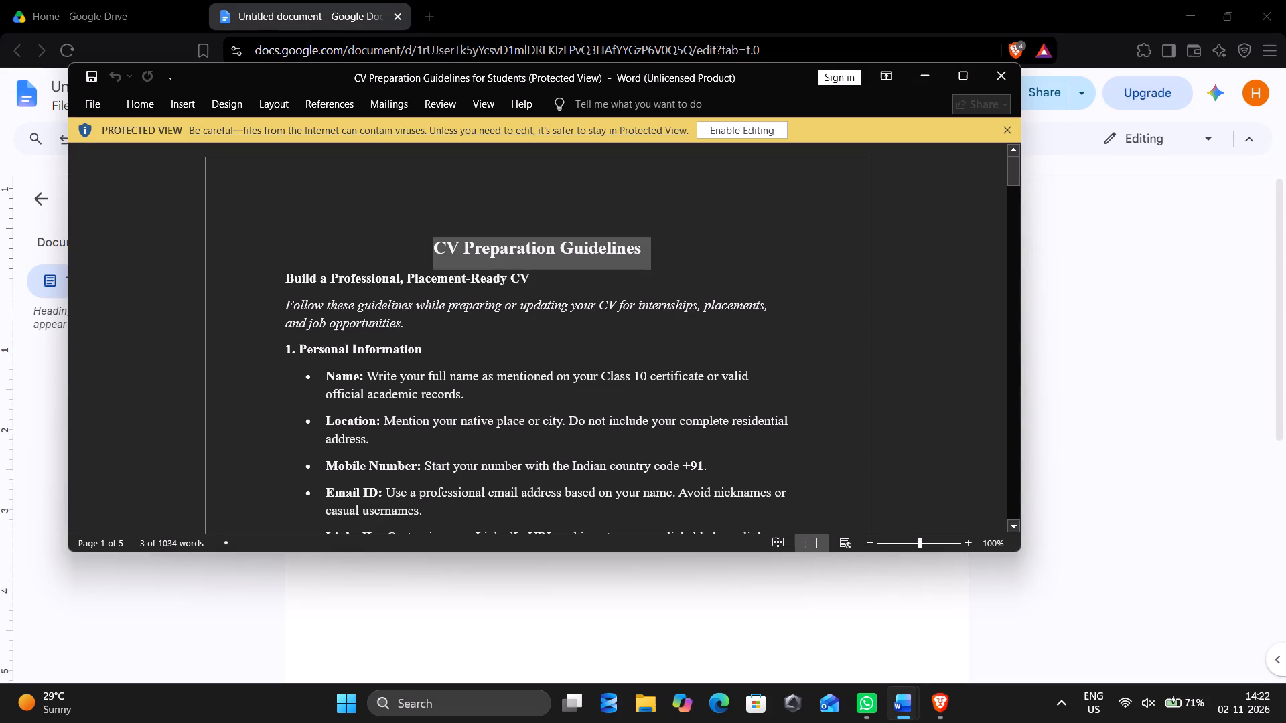
drag(276, 346, 397, 357)
key(ctrl+c)
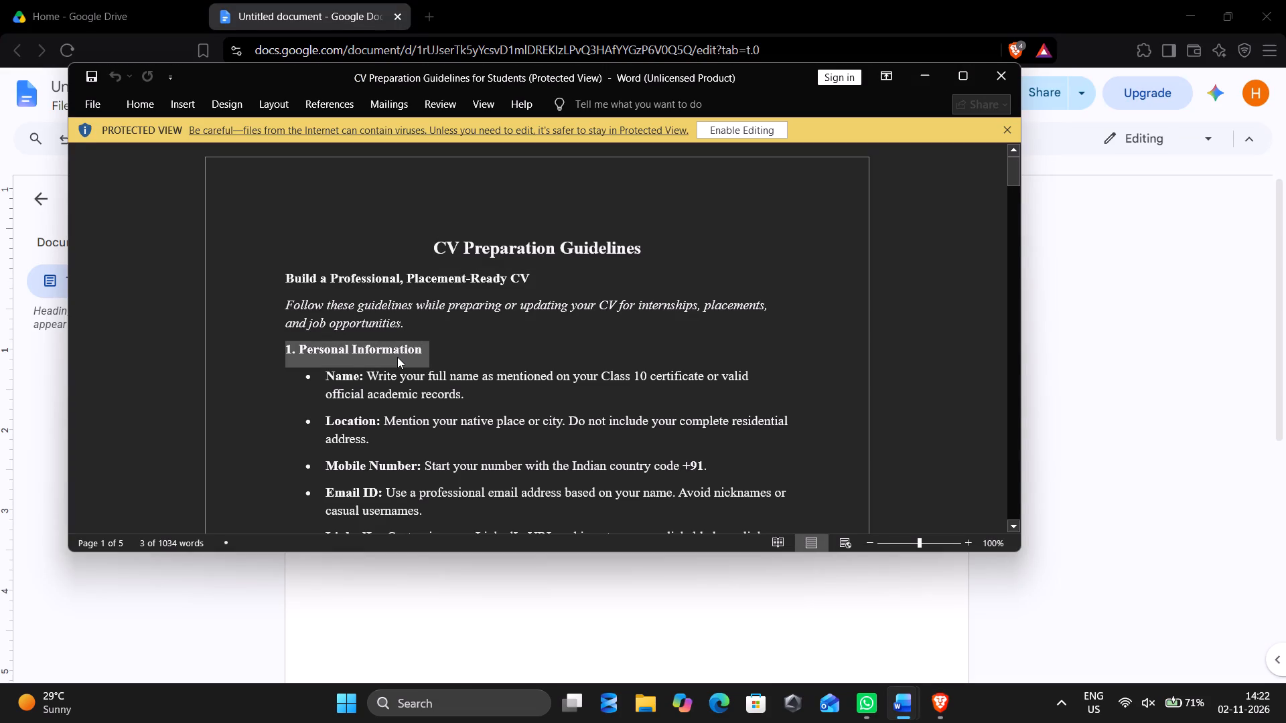
click(946, 722)
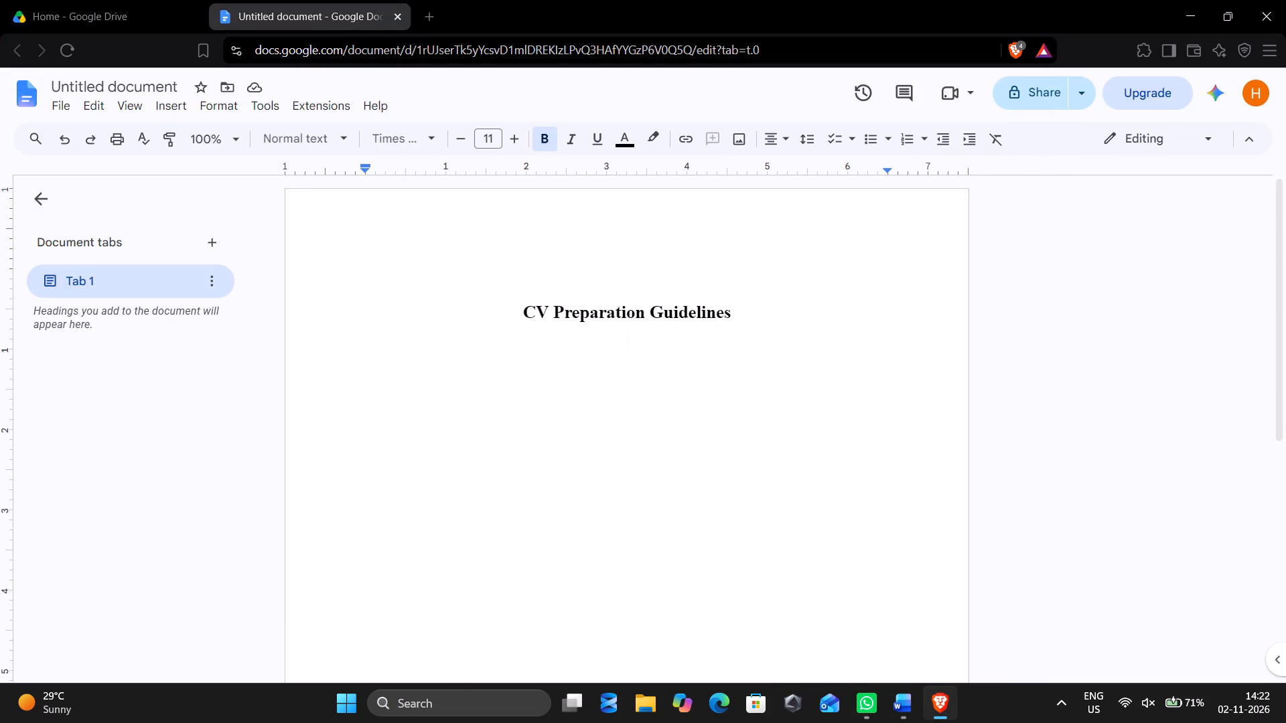
click(616, 353)
click(775, 140)
click(776, 165)
key(ctrl+v)
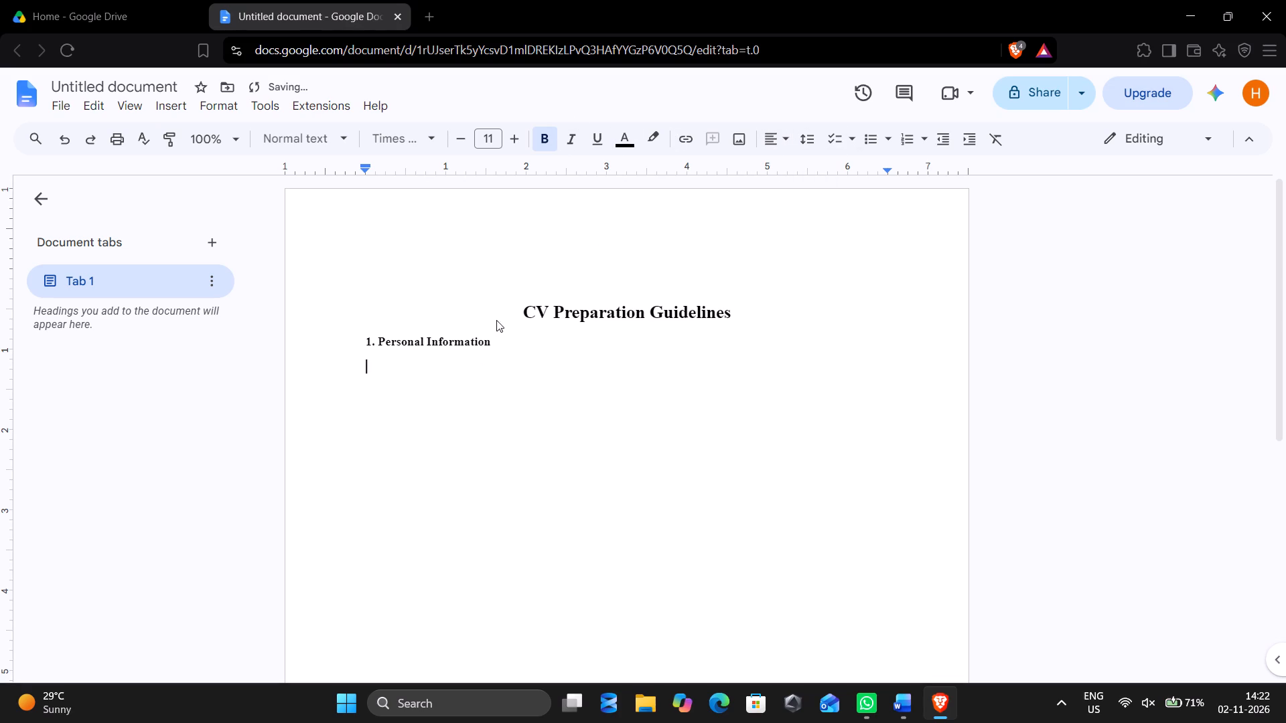
Add a new line after the "1. Personal Information" heading and consult the Word guidelines.
drag(503, 343, 374, 335)
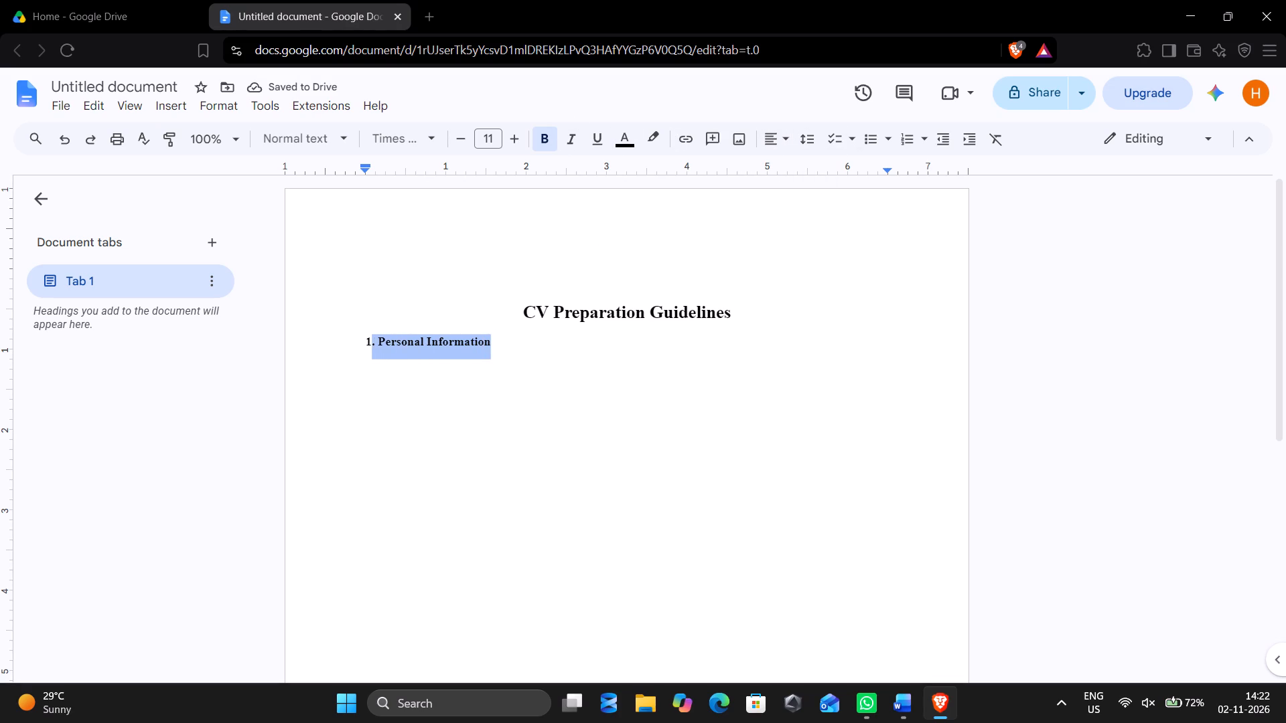
drag(374, 335, 539, 338)
click(539, 338)
click(539, 338)
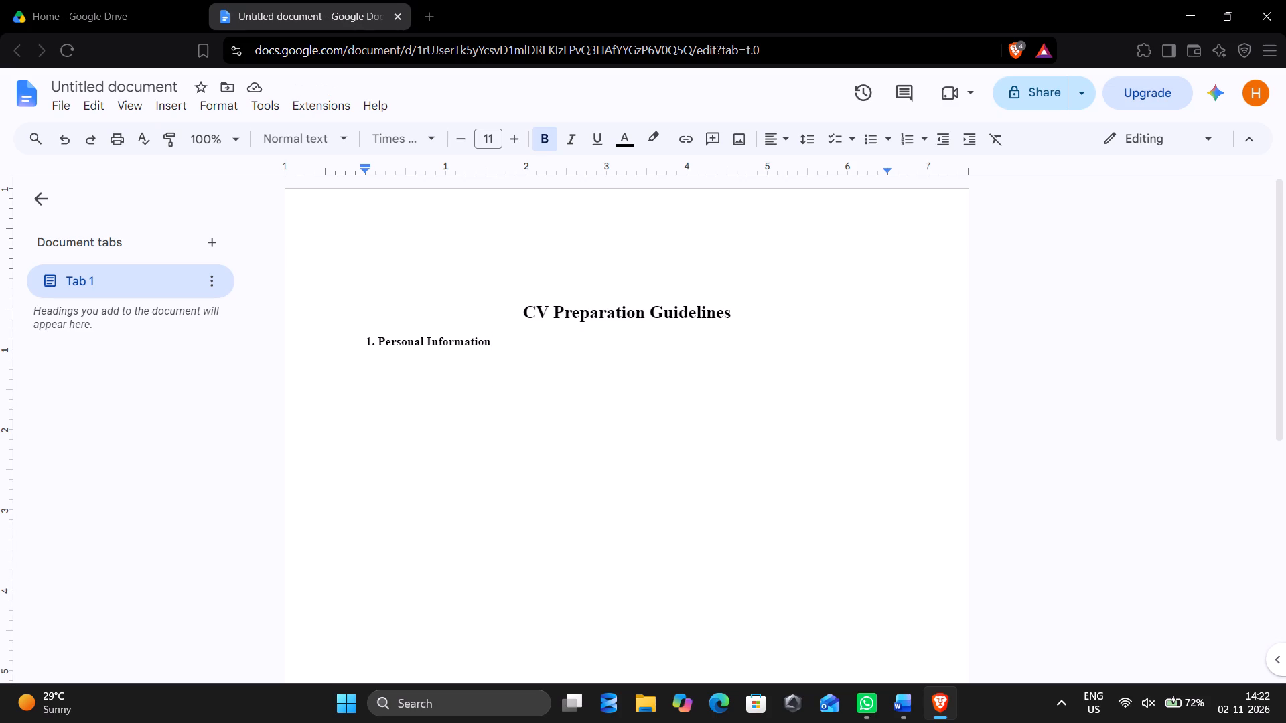
key(Return)
click(973, 643)
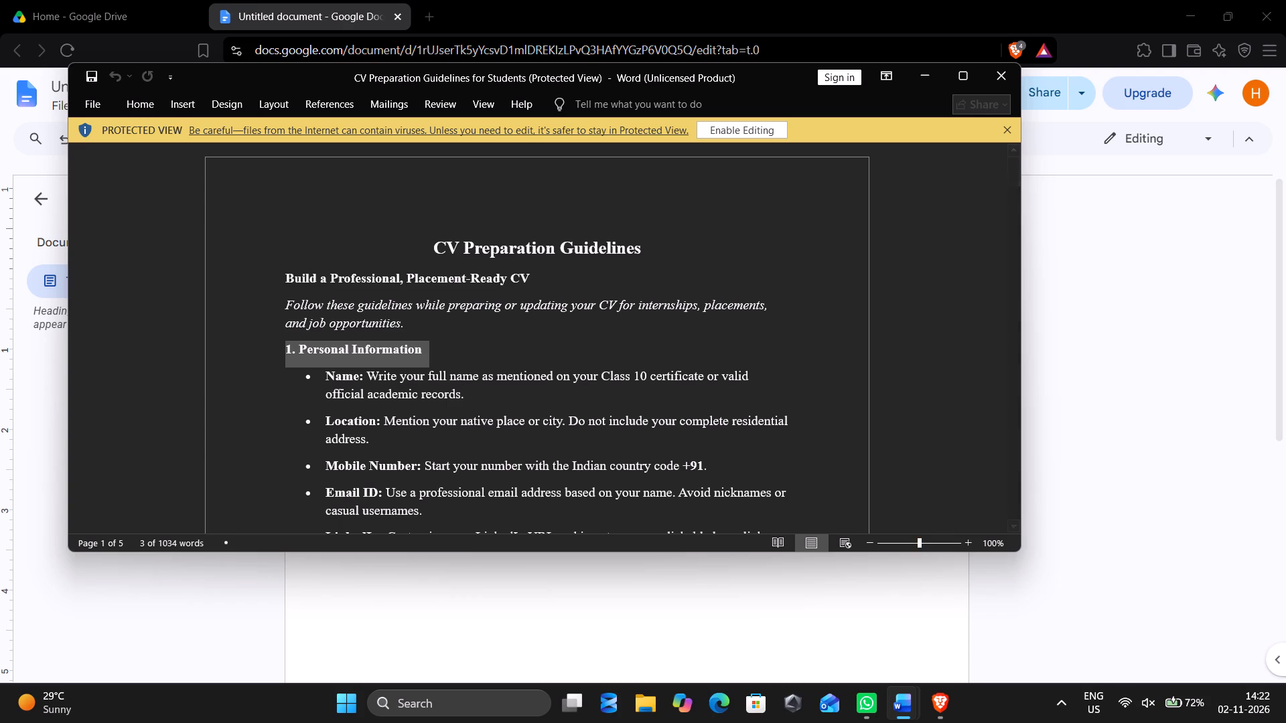
click(918, 81)
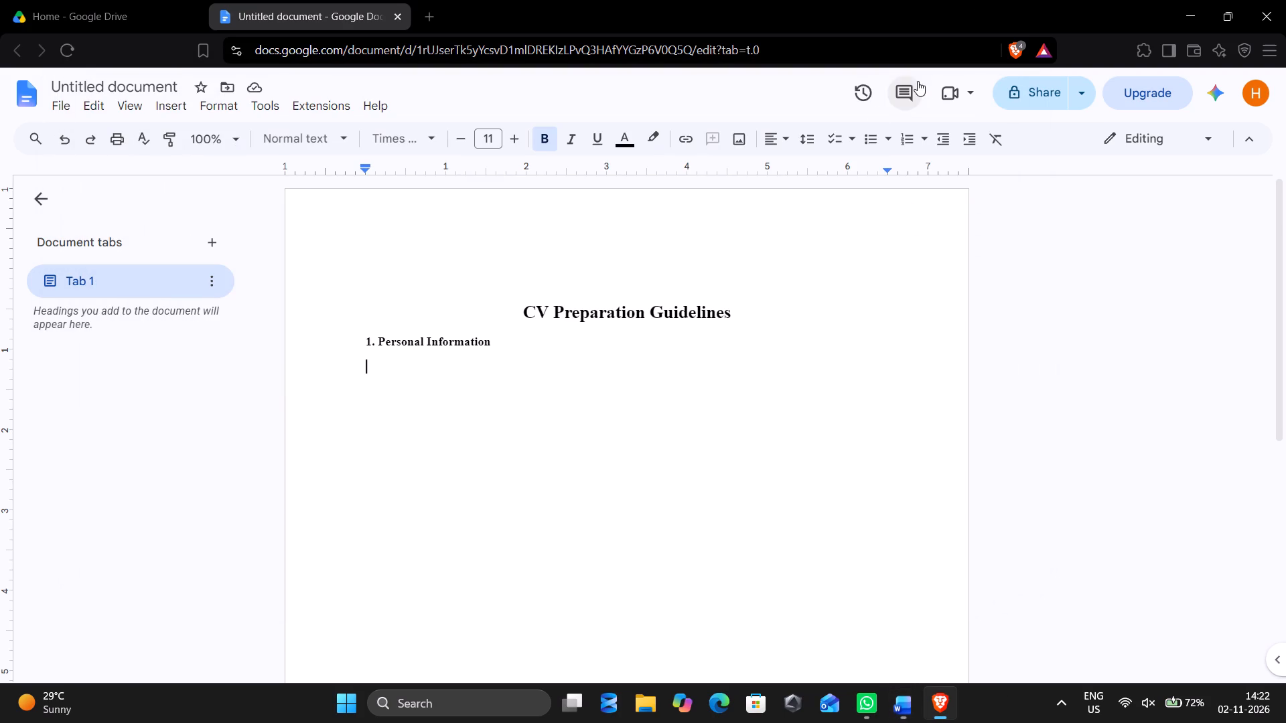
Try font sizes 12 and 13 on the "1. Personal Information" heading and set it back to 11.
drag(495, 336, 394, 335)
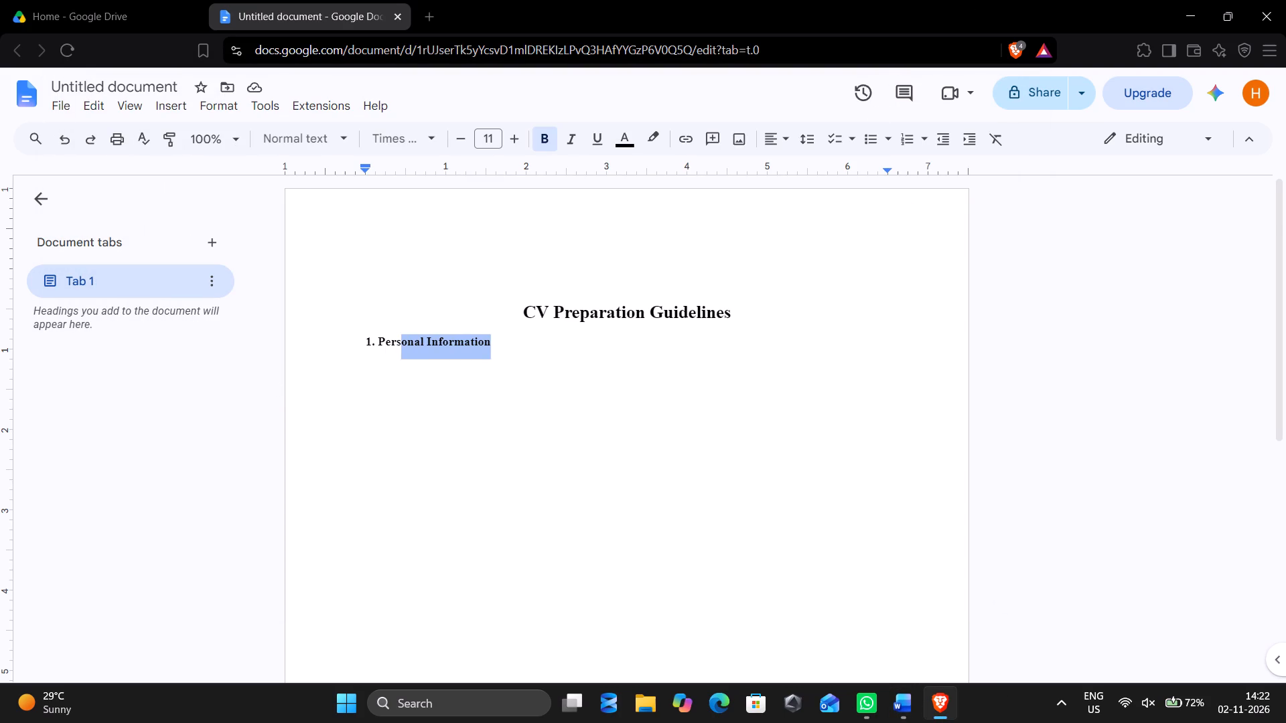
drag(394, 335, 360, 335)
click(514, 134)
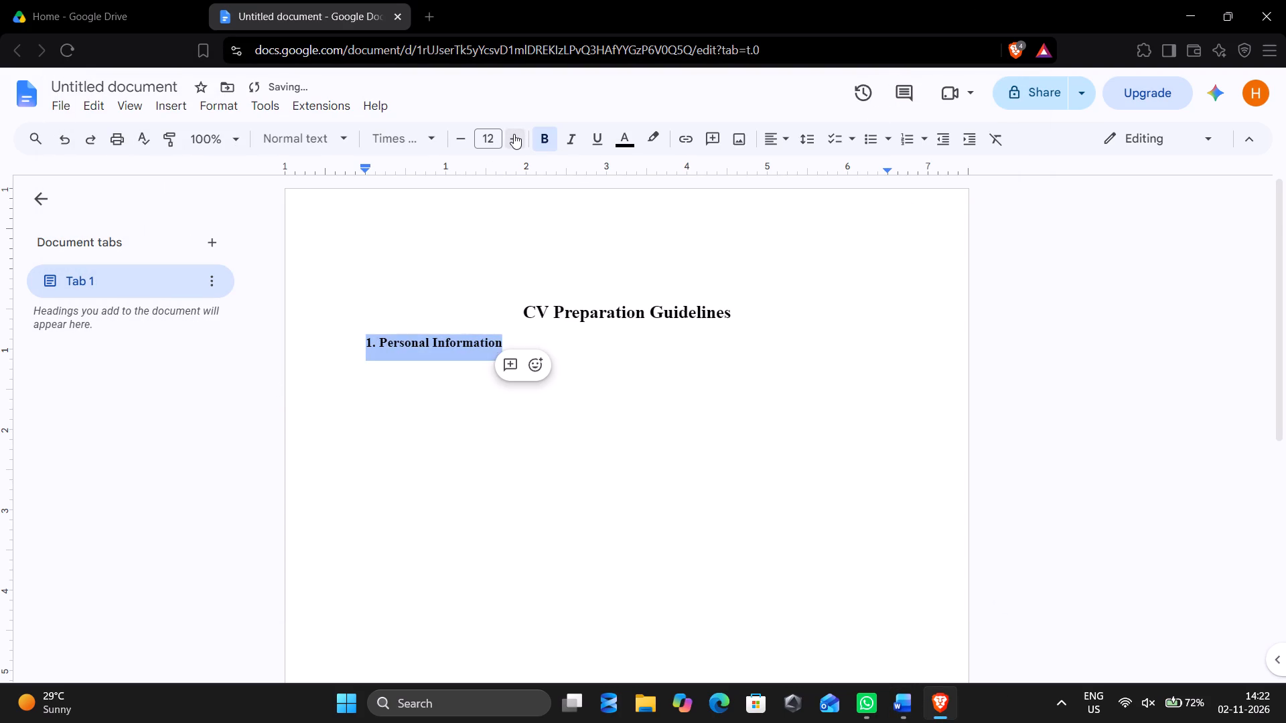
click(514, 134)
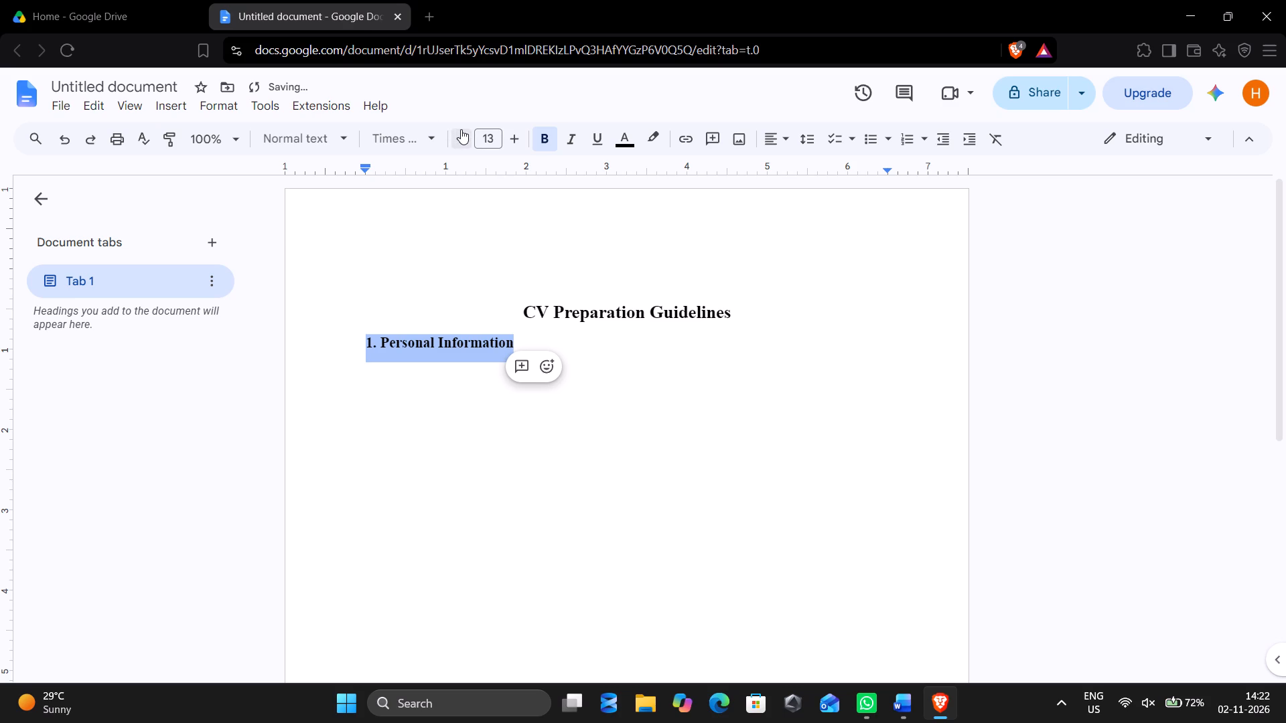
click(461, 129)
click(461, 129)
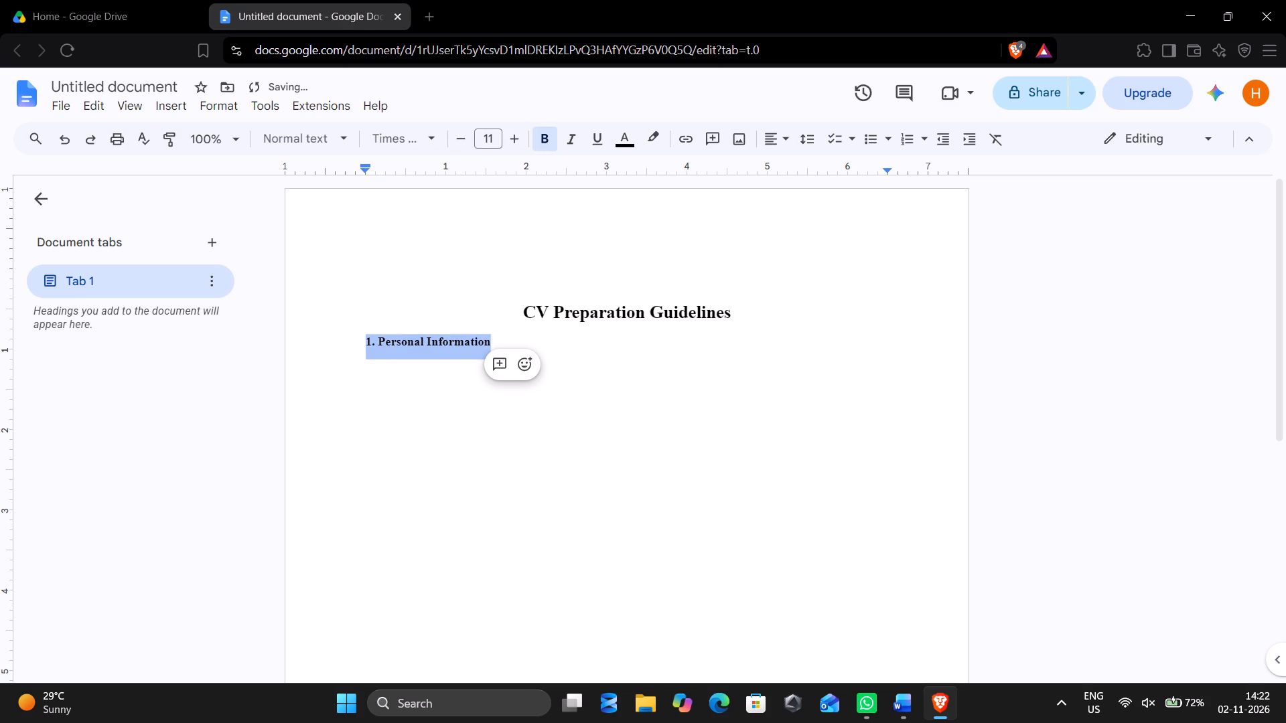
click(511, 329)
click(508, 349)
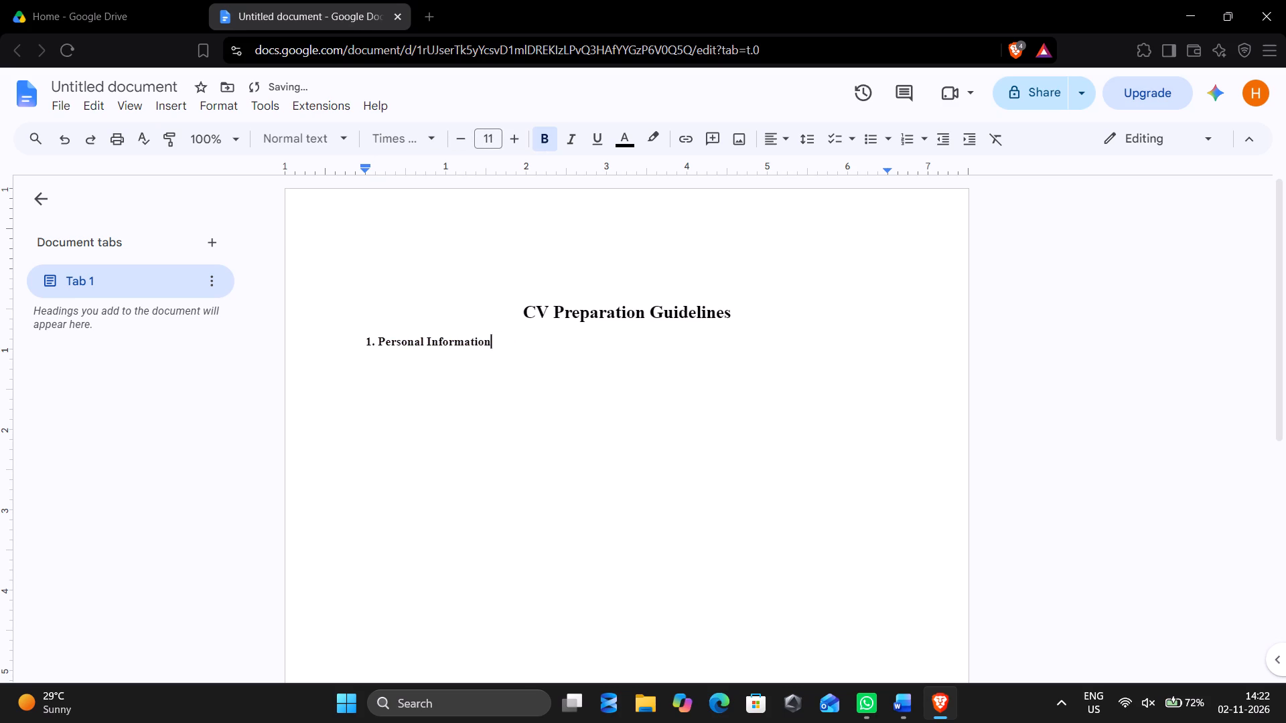
Delete "Preparation Guidelines" from the centred title, keeping only "CV".
drag(743, 310, 565, 313)
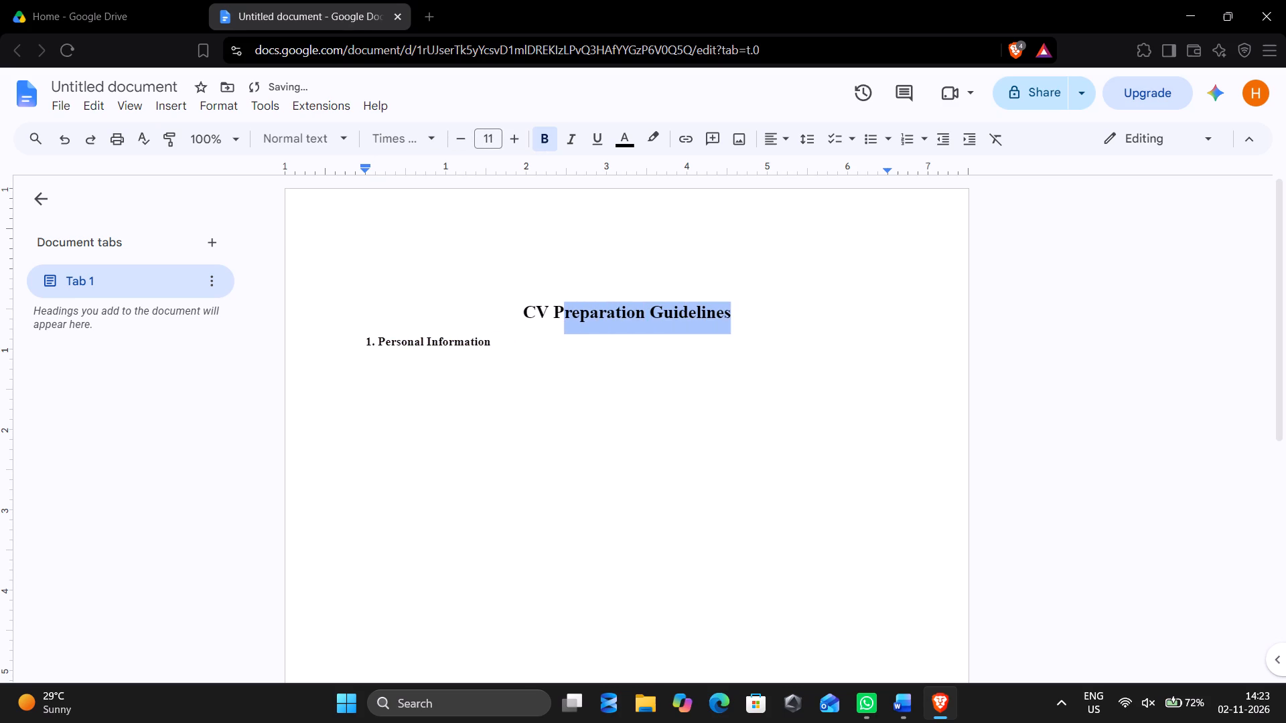
drag(565, 313, 557, 316)
key(BackSpace)
click(557, 316)
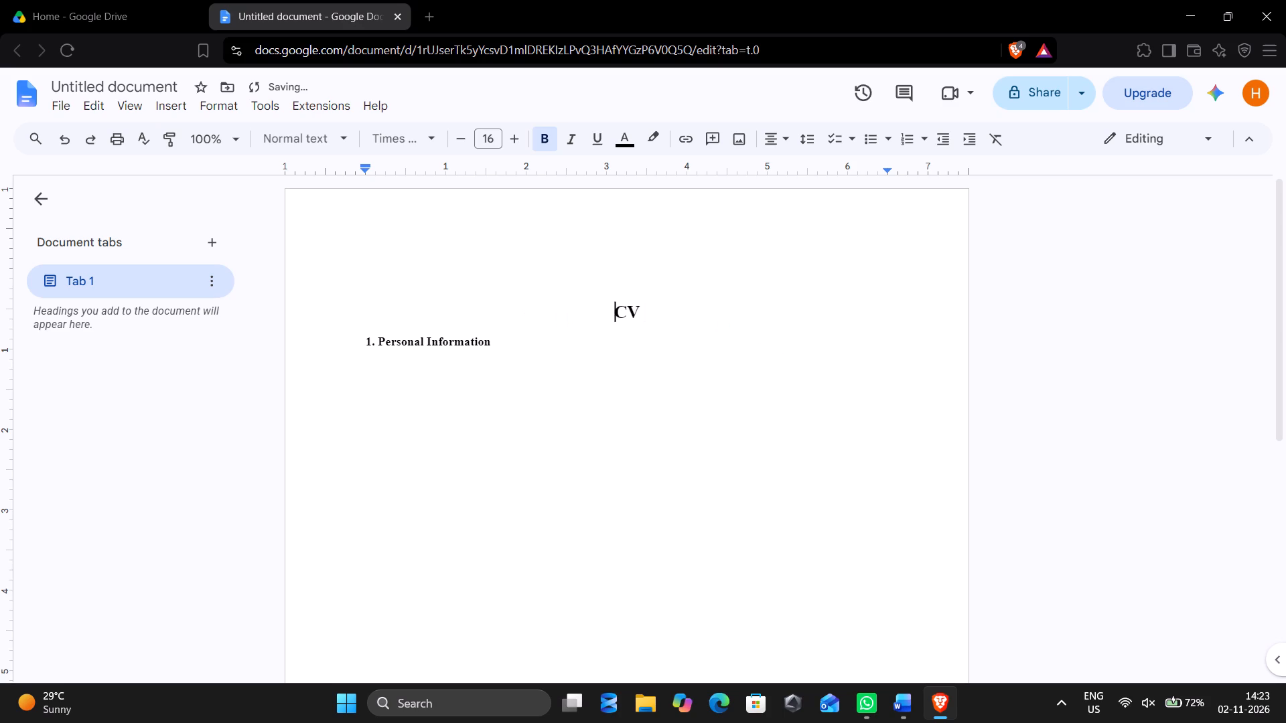
Add a ".NAME:" line with the CV owner's full name in capitals below the "1. Personal Information" heading.
click(492, 346)
key(Return)
key(shift+greater)
key(BackSpace)
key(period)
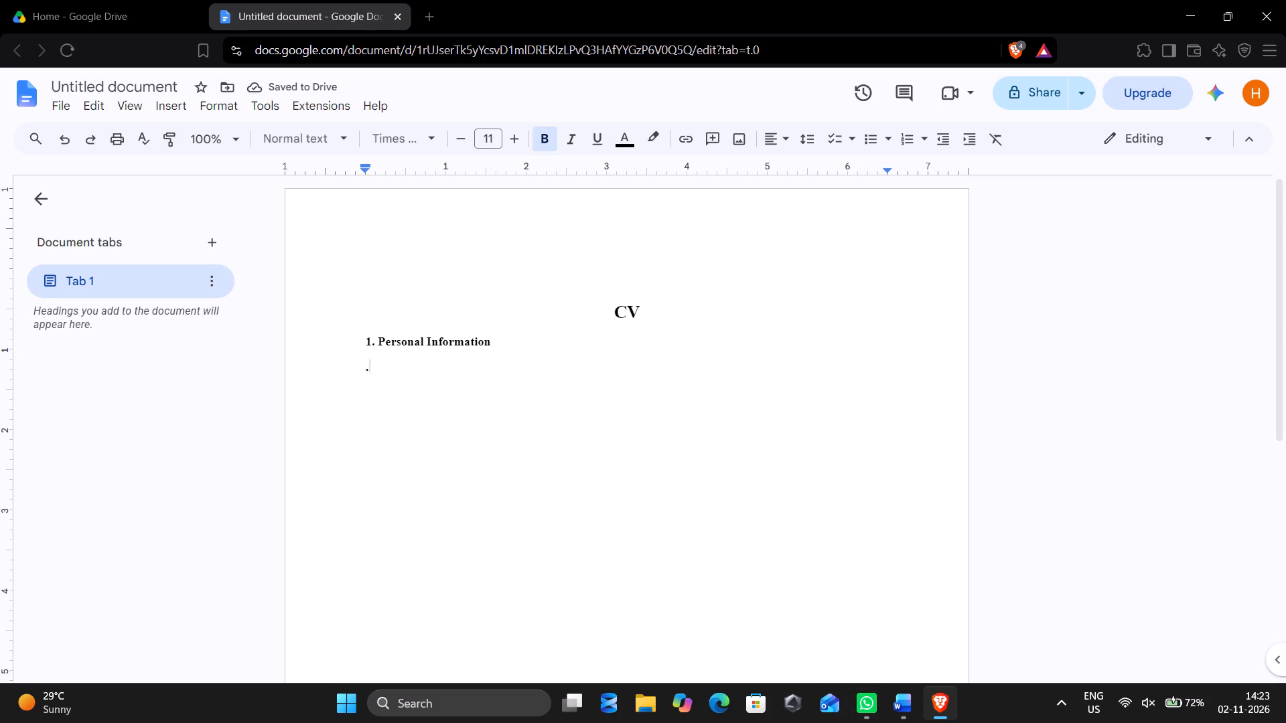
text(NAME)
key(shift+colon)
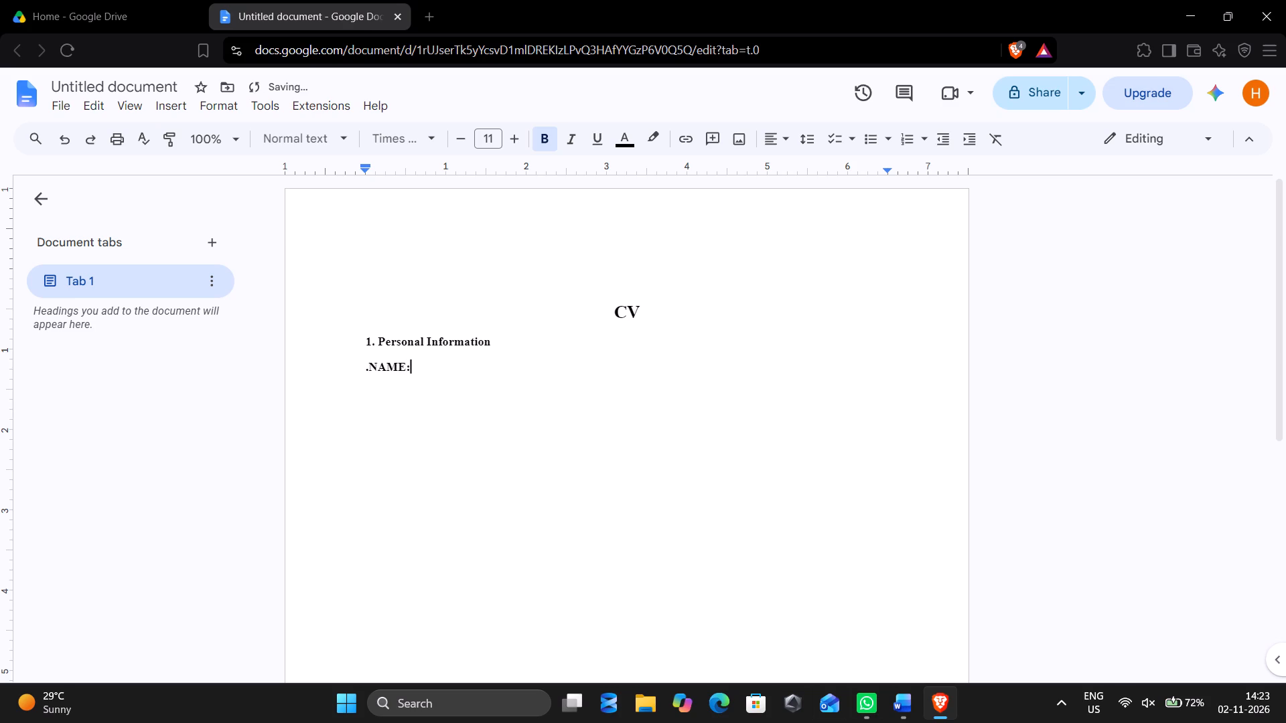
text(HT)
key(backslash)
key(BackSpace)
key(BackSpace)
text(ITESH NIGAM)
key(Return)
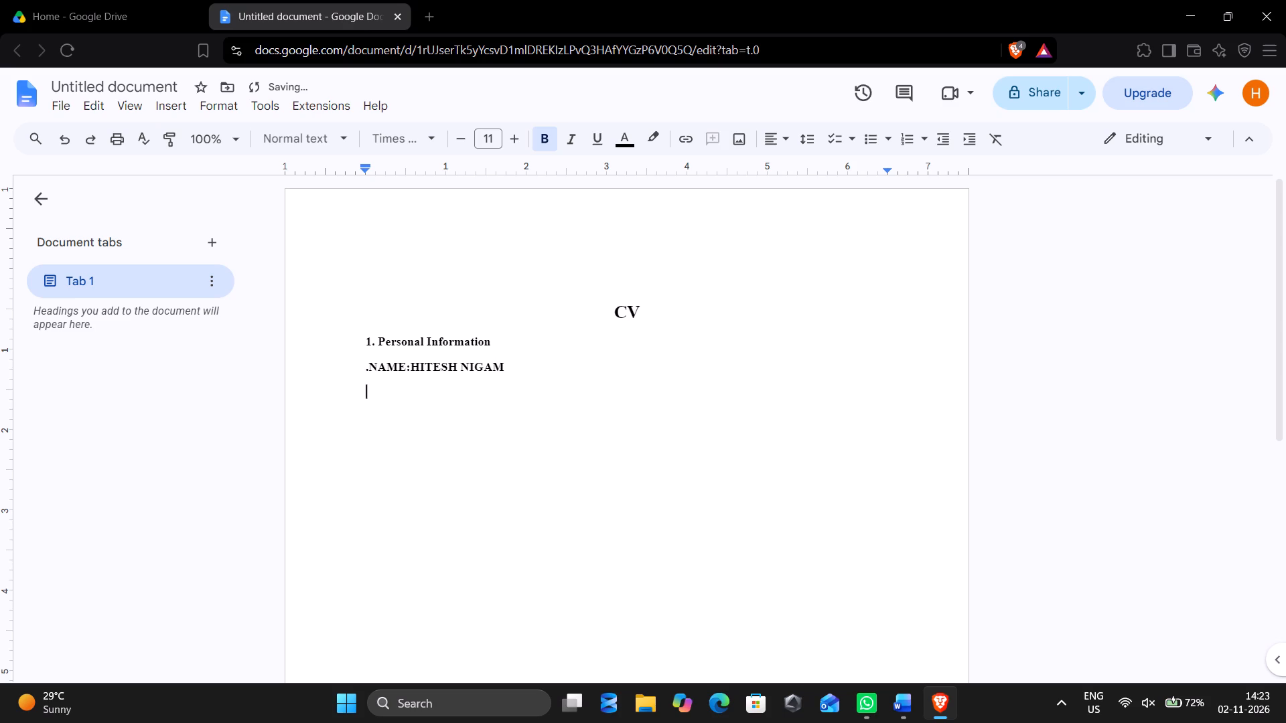
Add the line ".LOCATION:MATHURA UTTARPRADESH" below the name line, checking the location rule in the Word guidelines.
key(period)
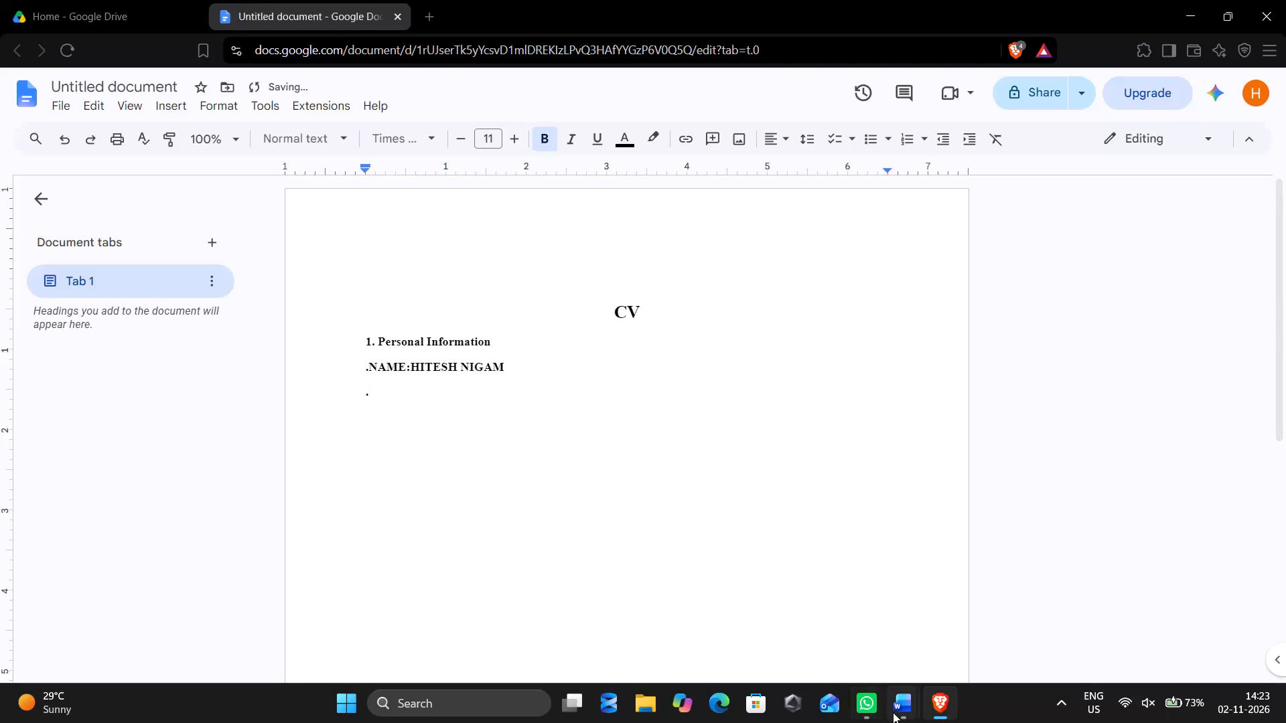
click(981, 613)
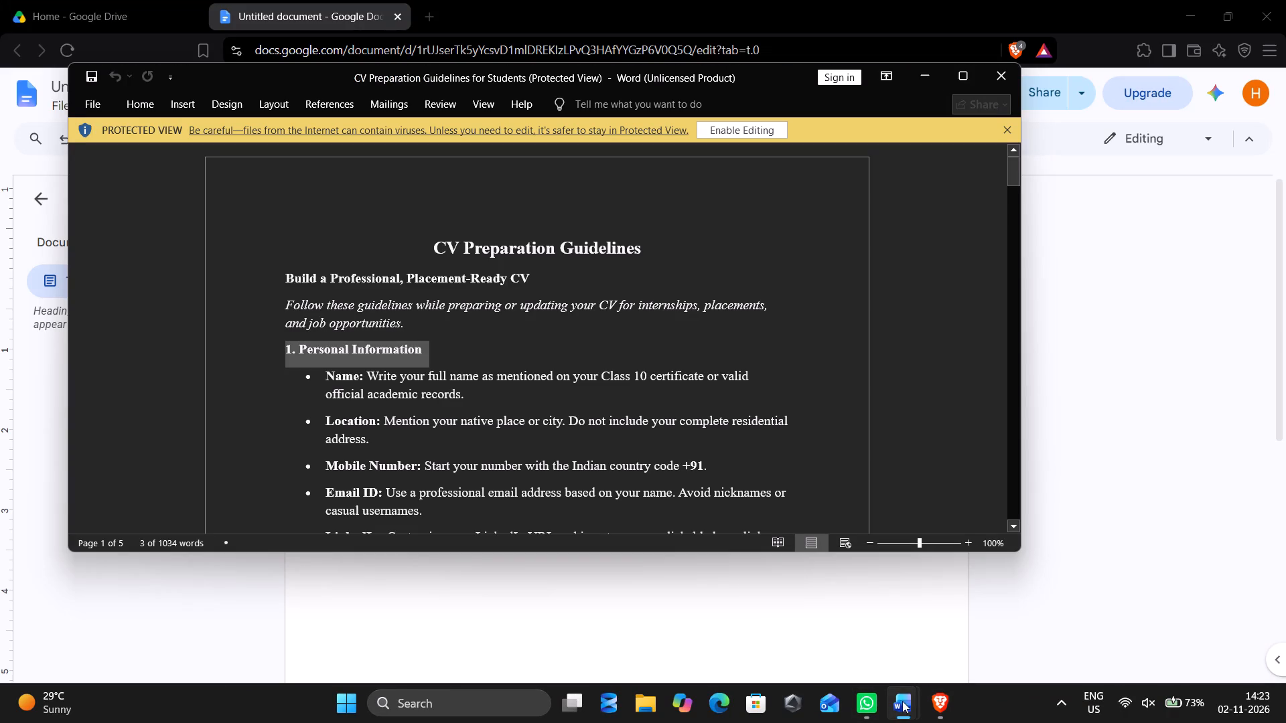
click(923, 70)
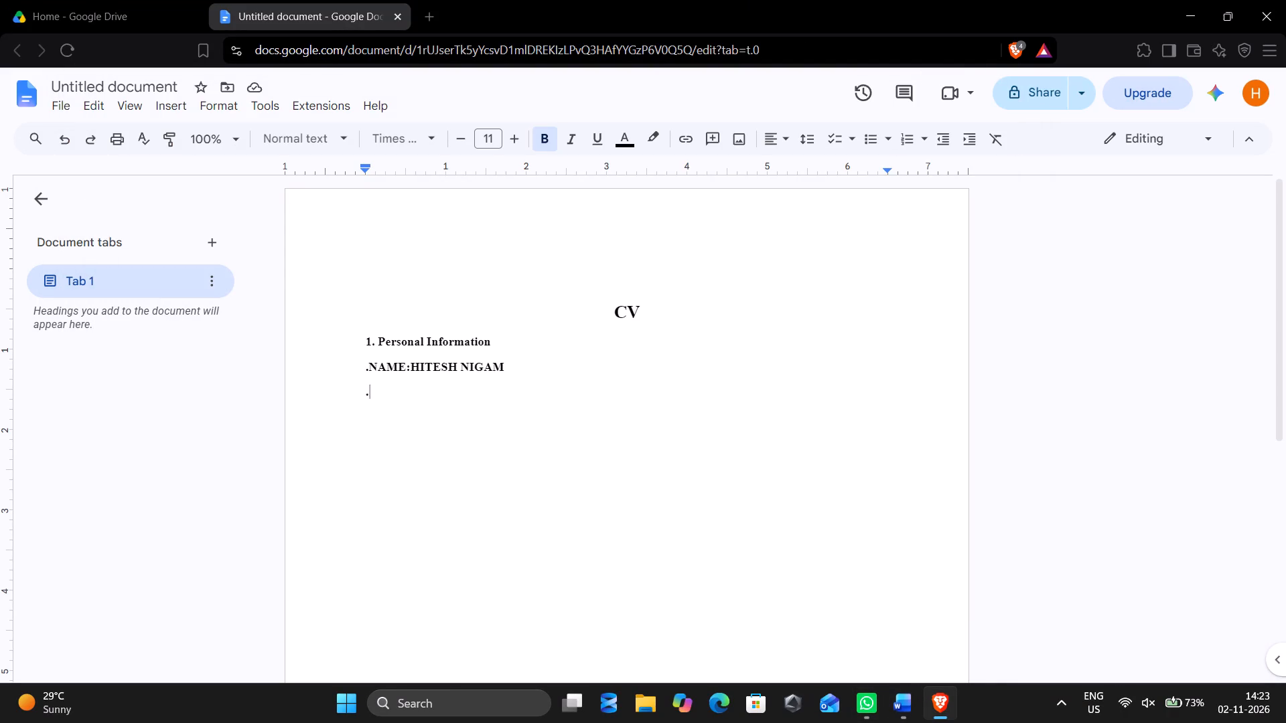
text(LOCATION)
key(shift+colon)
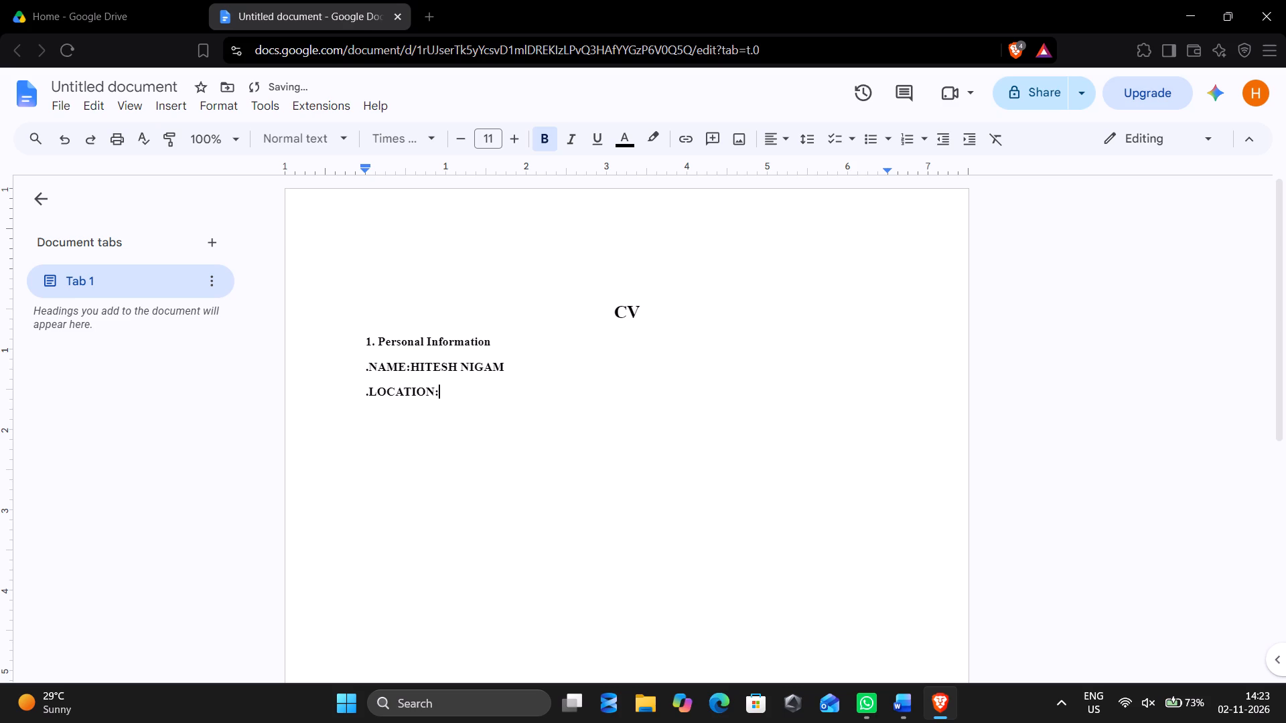
click(978, 637)
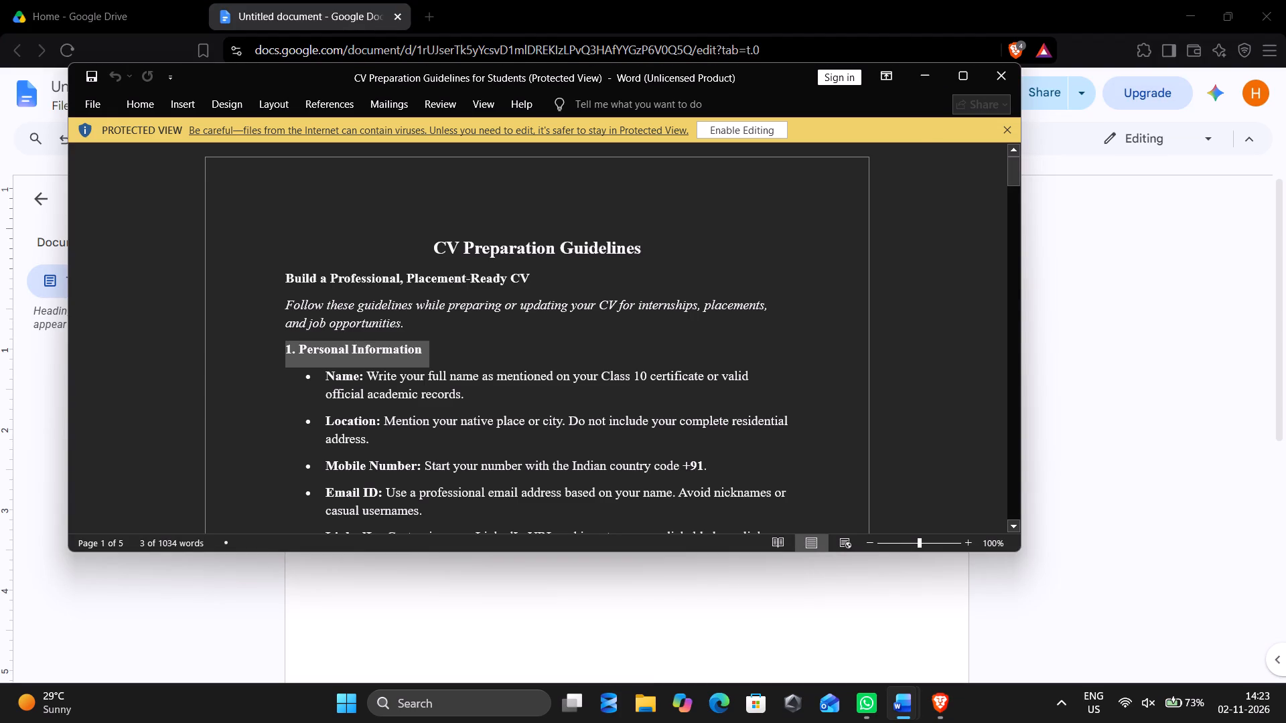
click(929, 72)
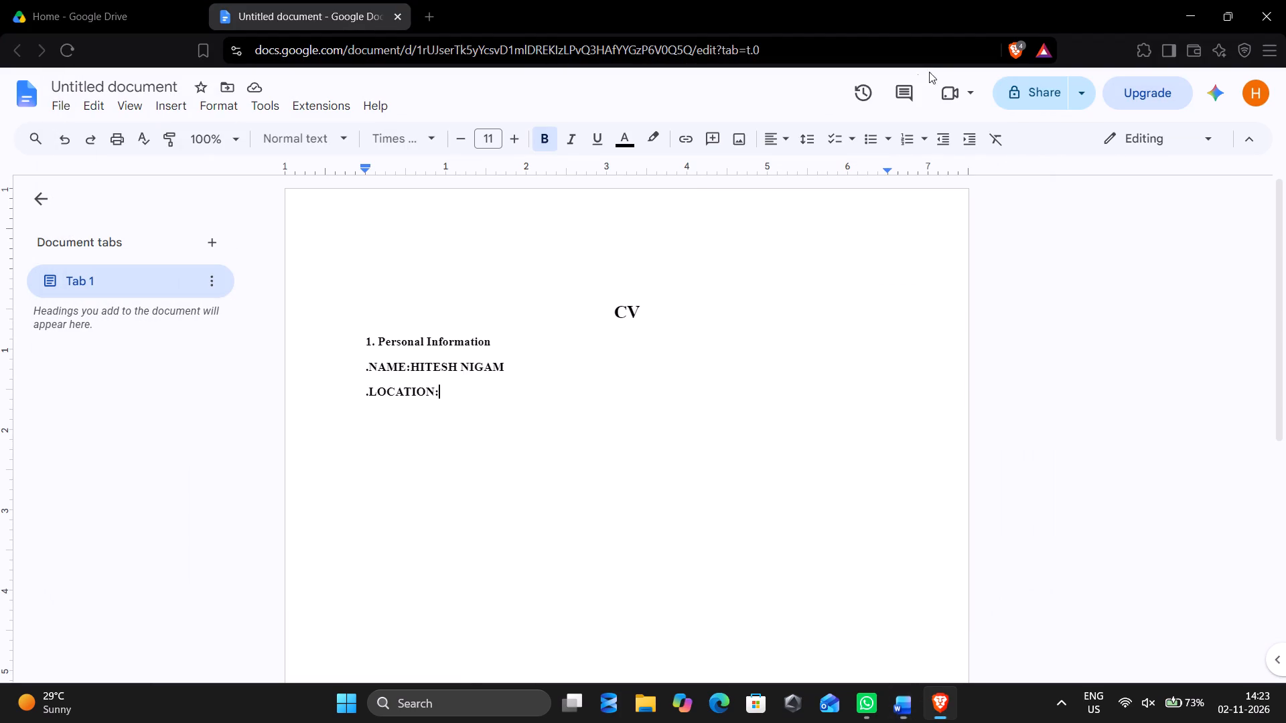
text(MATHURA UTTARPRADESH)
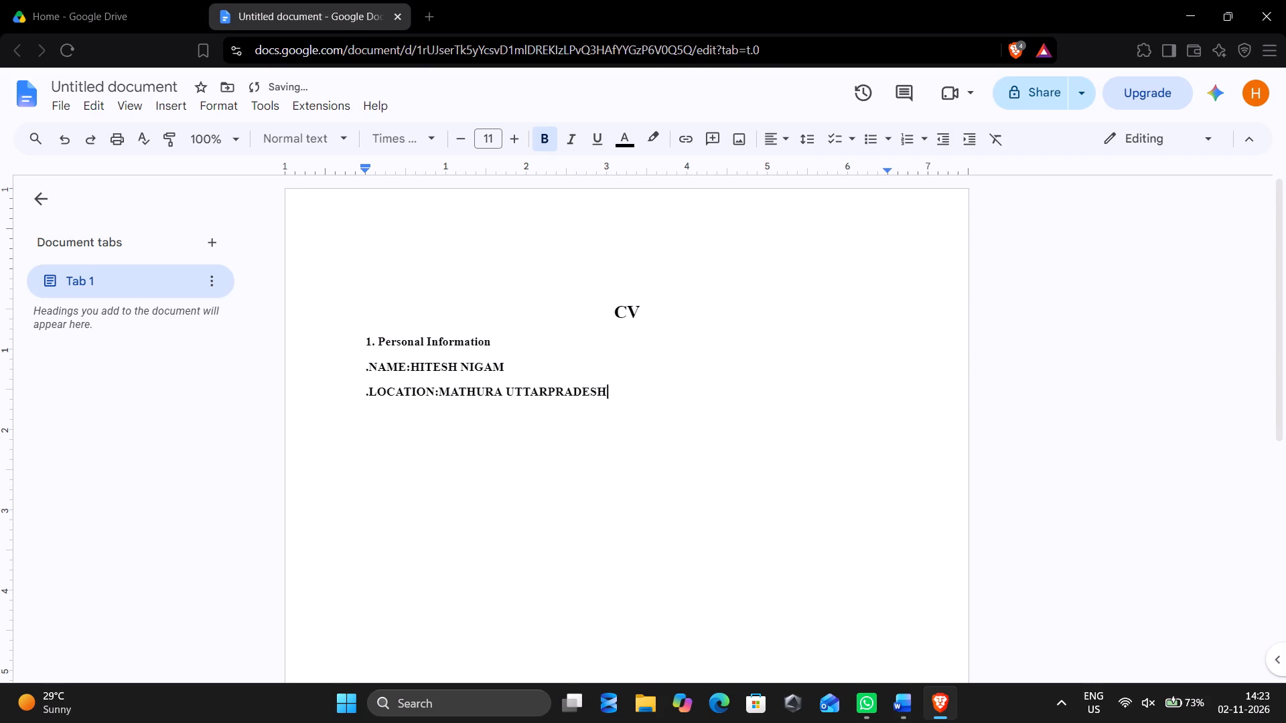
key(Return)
Begin the entry below the location line with "." and consult the Word guidelines for the next personal detail.
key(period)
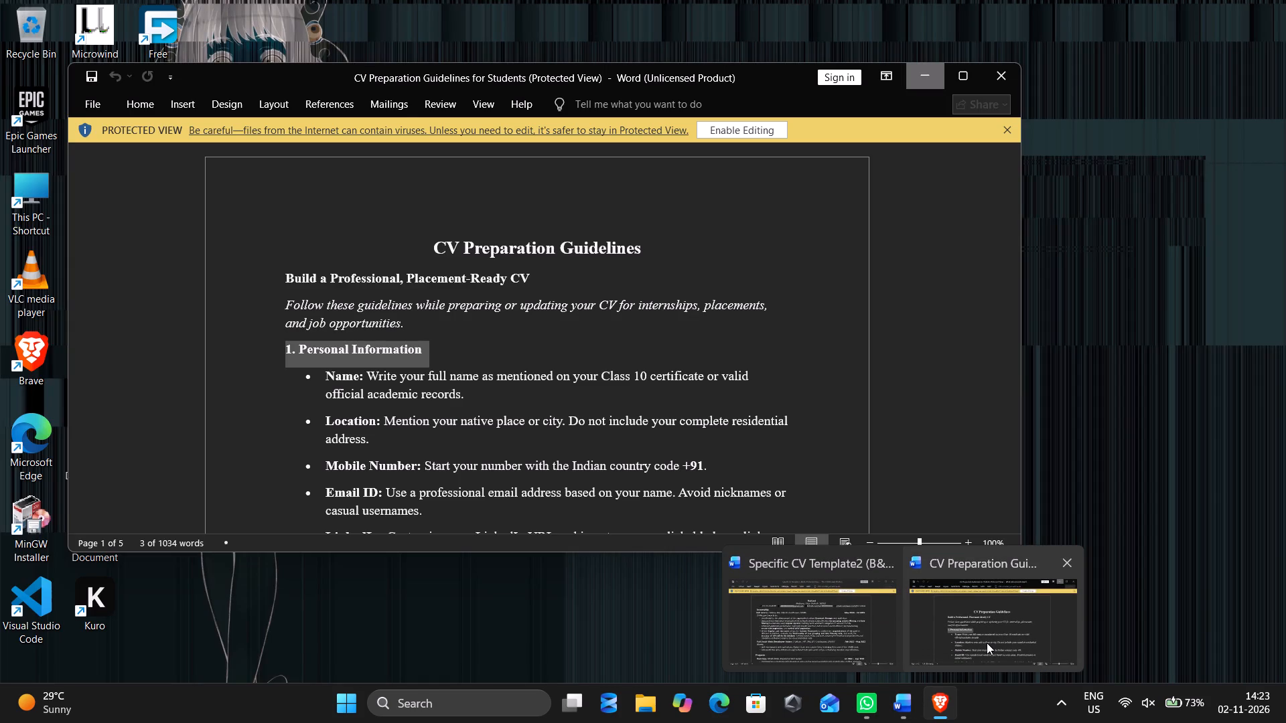
click(987, 643)
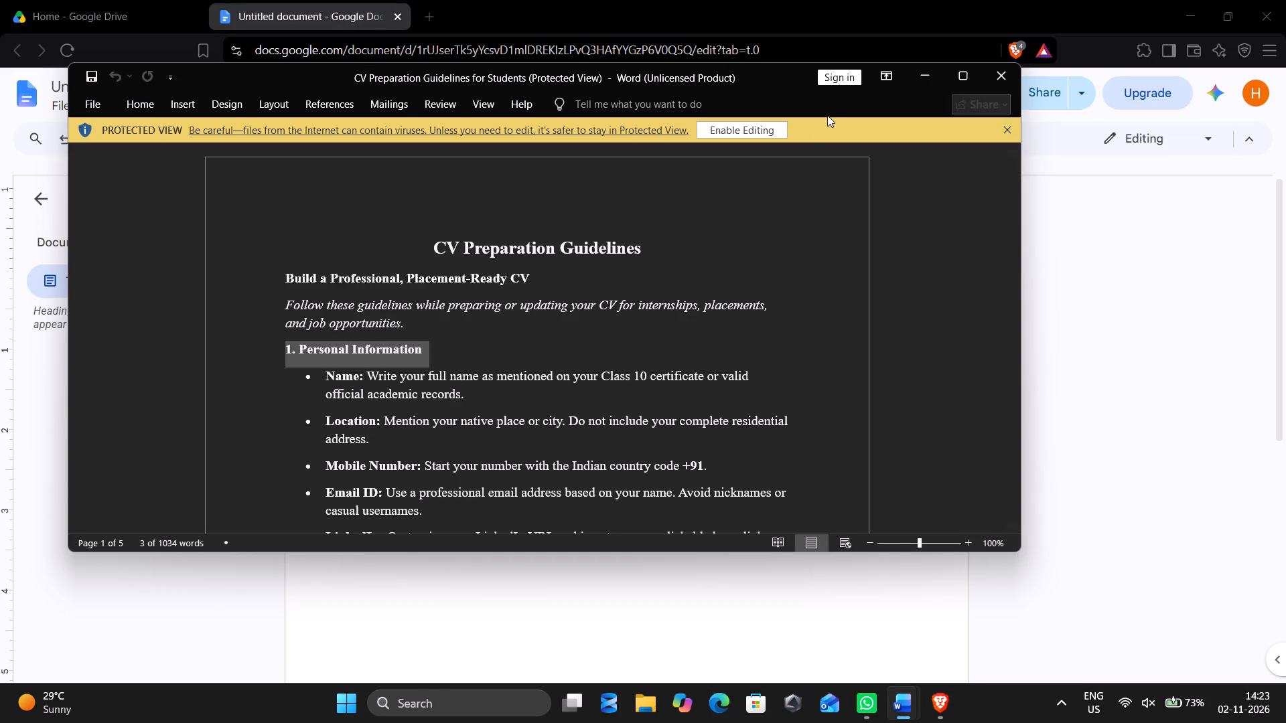
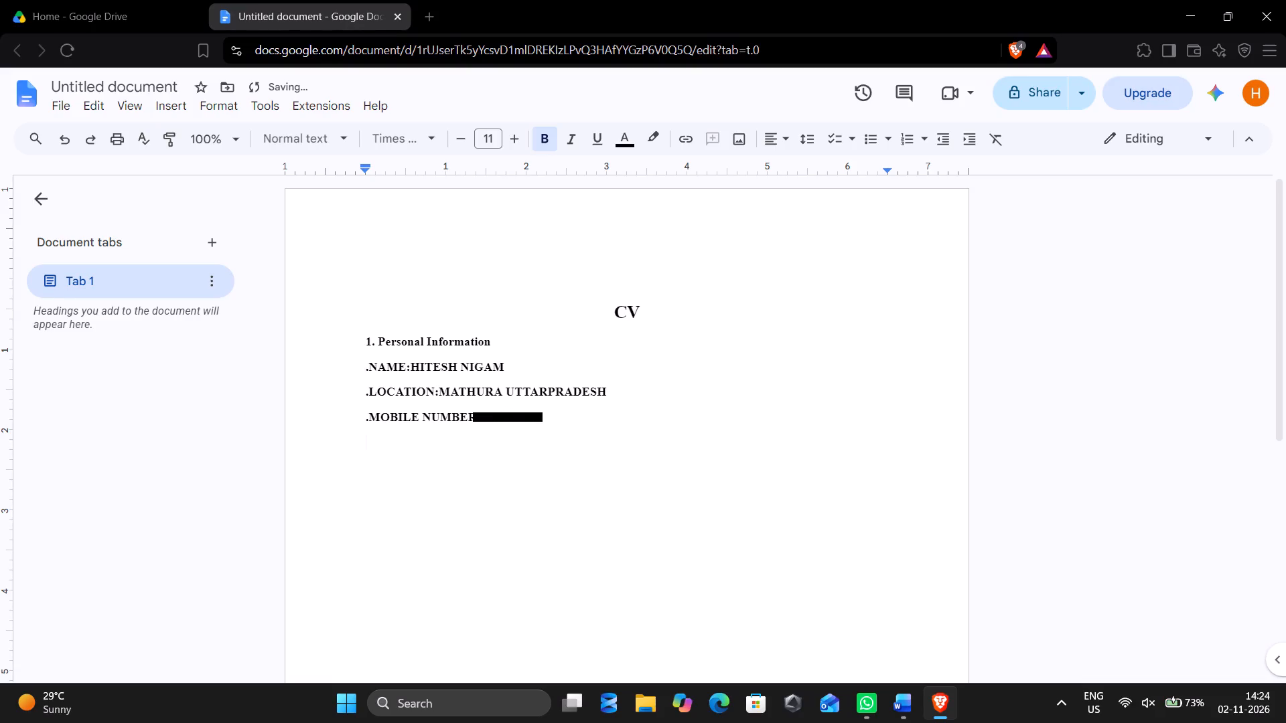
Add the label ".EMAIL ID:" below the mobile number line, checking the personal information items in the Word guidelines.
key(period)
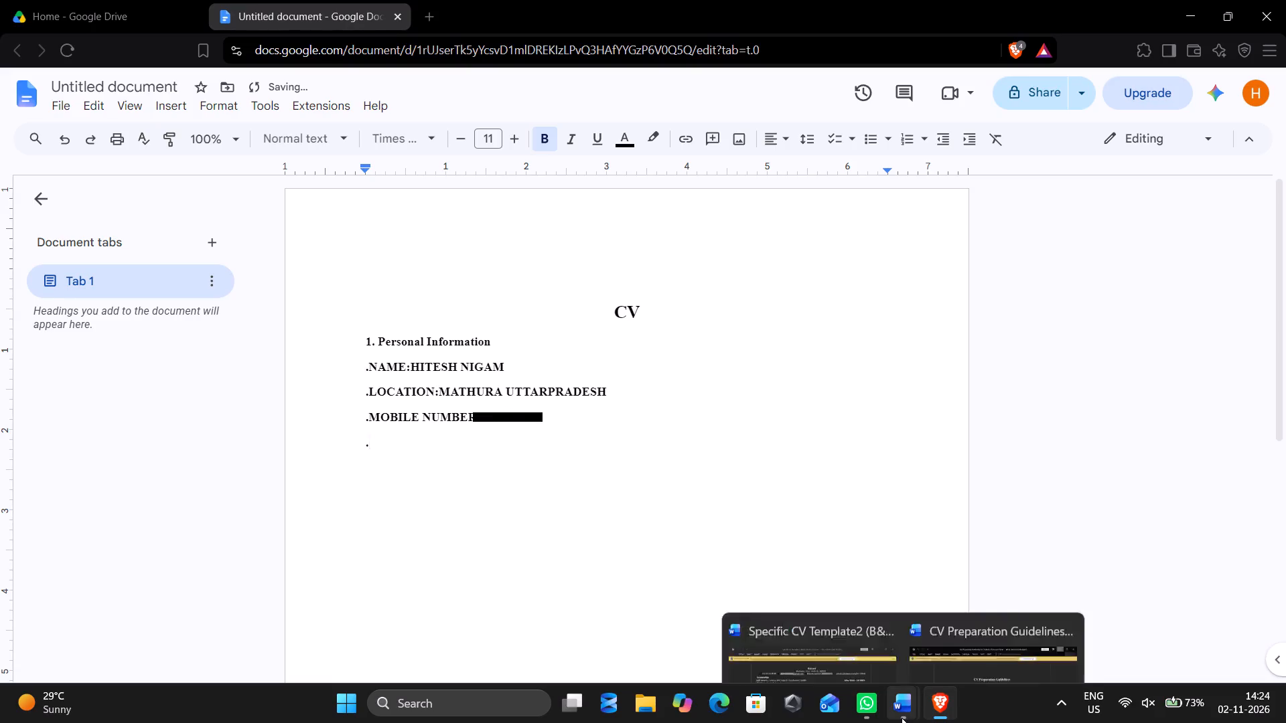
click(996, 621)
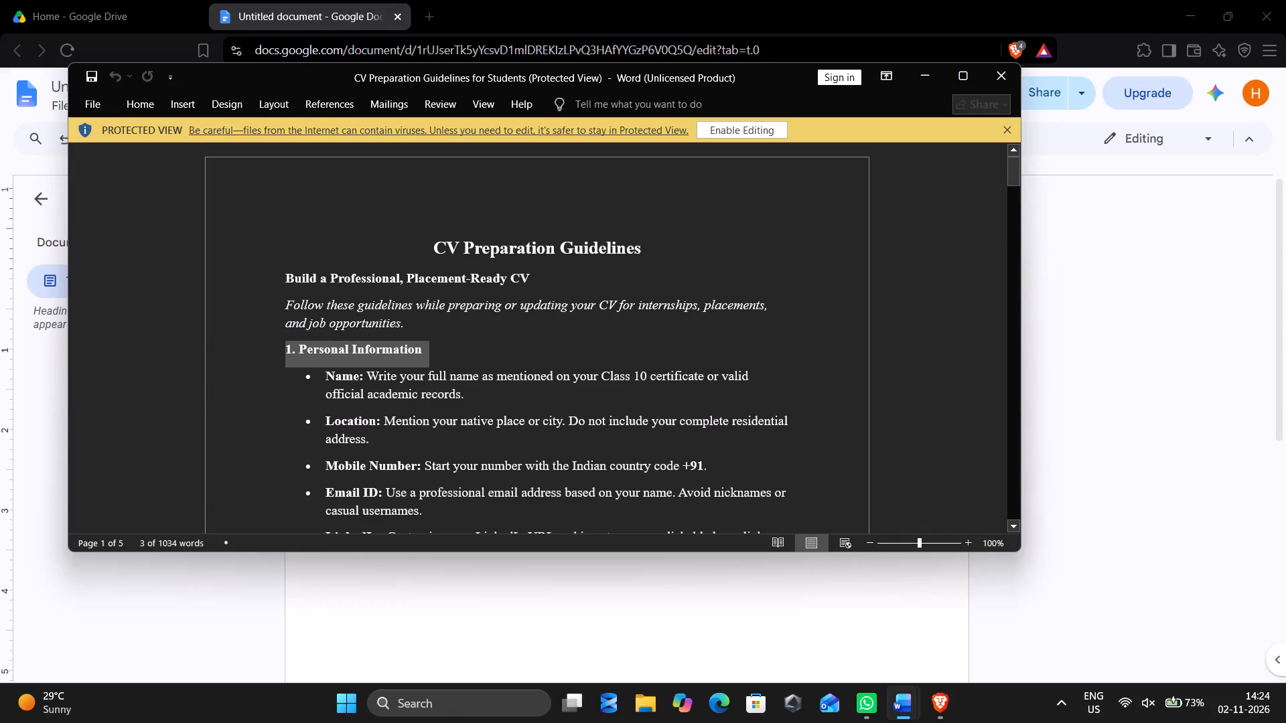
scroll(429, 471, down, 1)
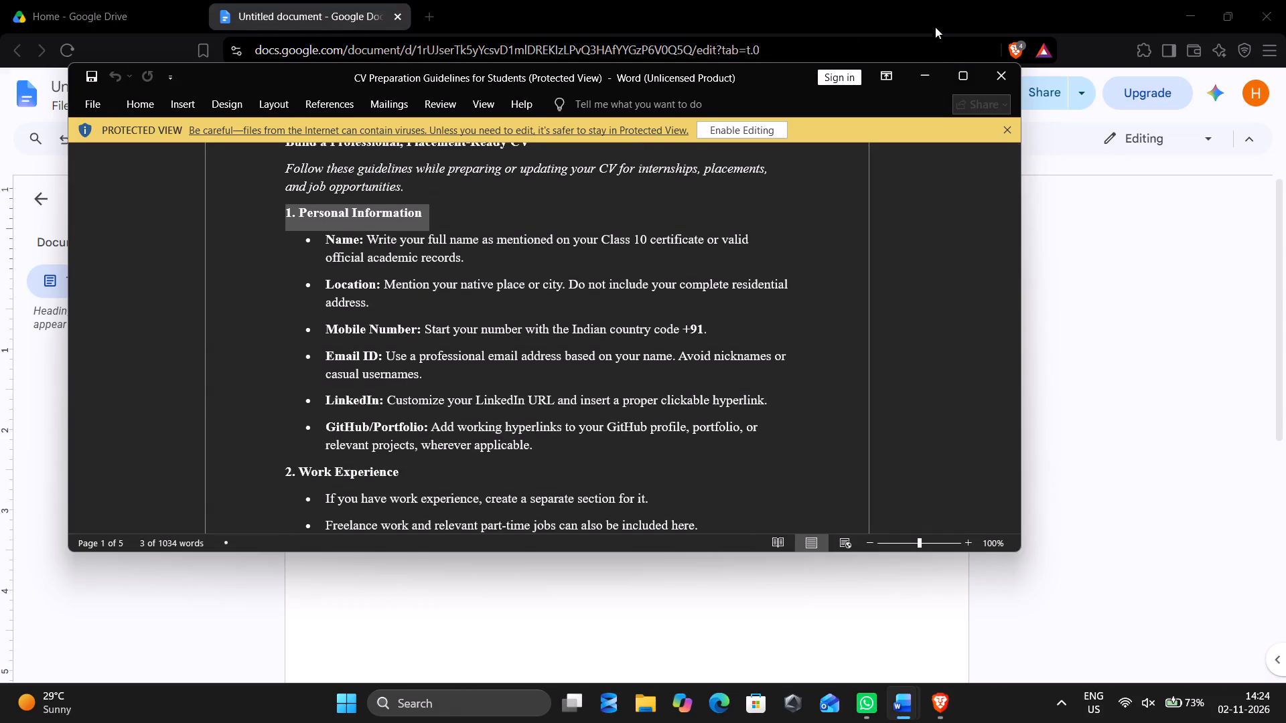
click(919, 76)
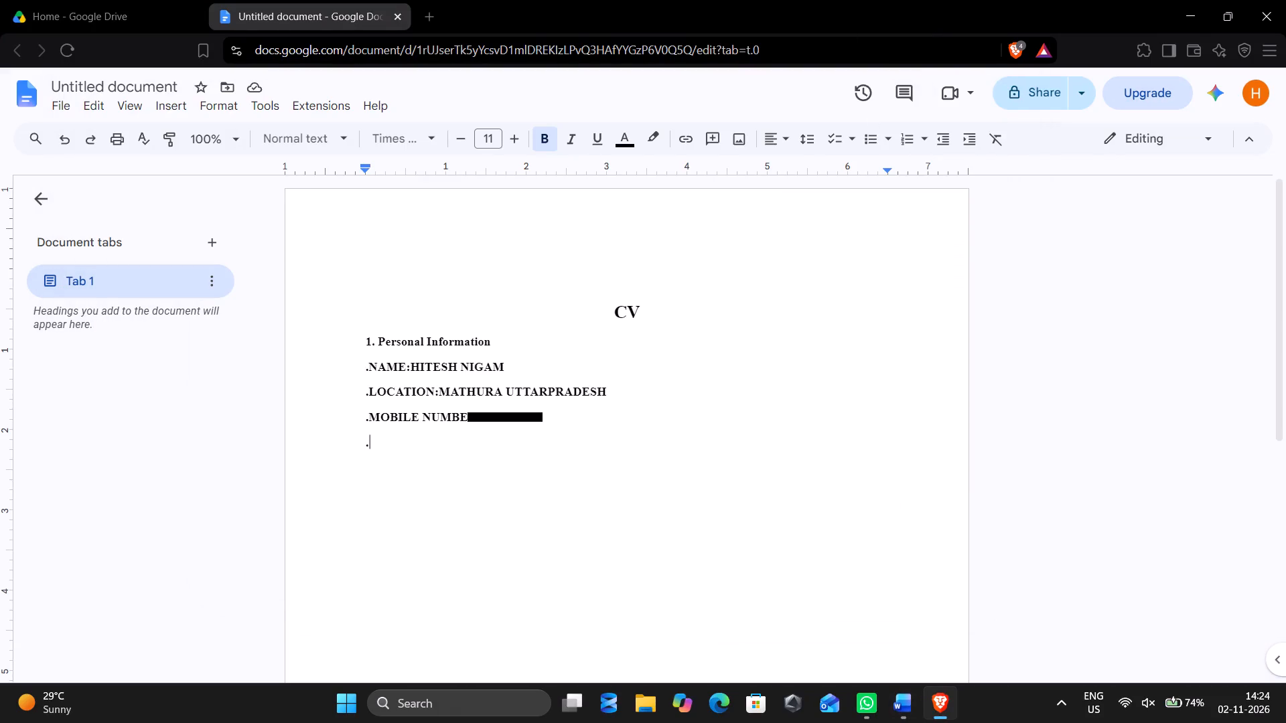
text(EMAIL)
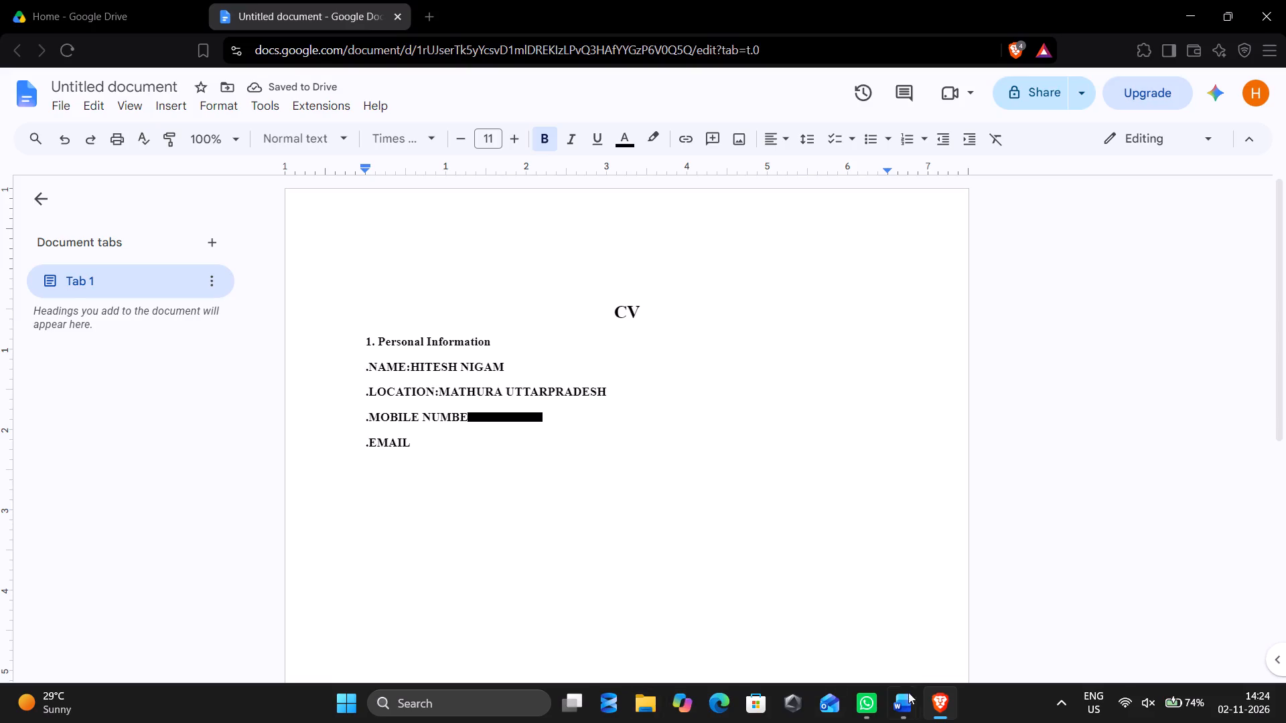
click(971, 596)
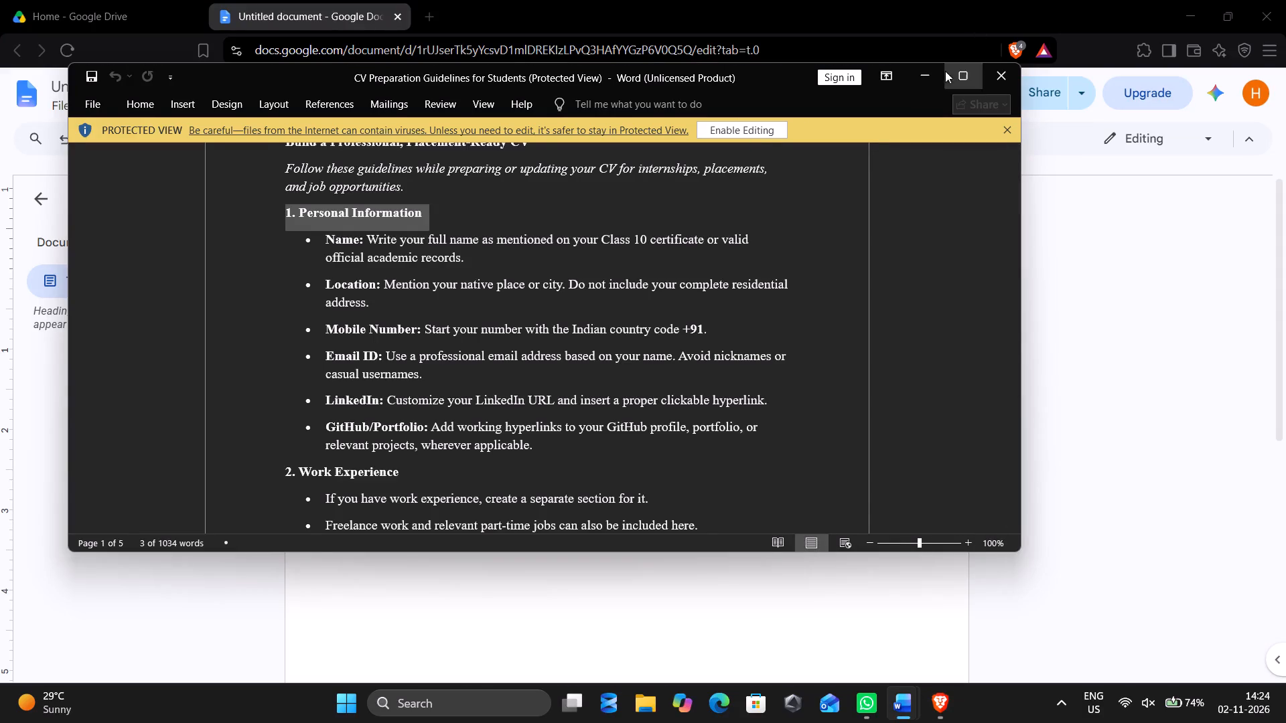
click(924, 76)
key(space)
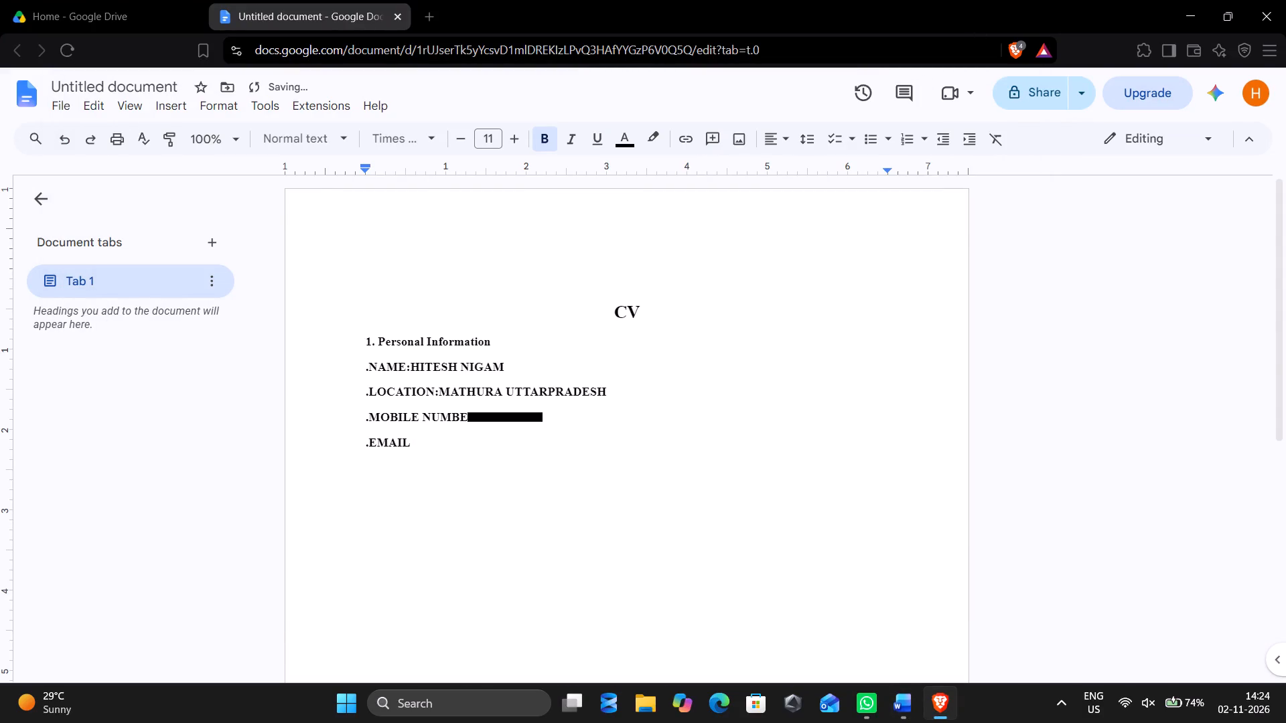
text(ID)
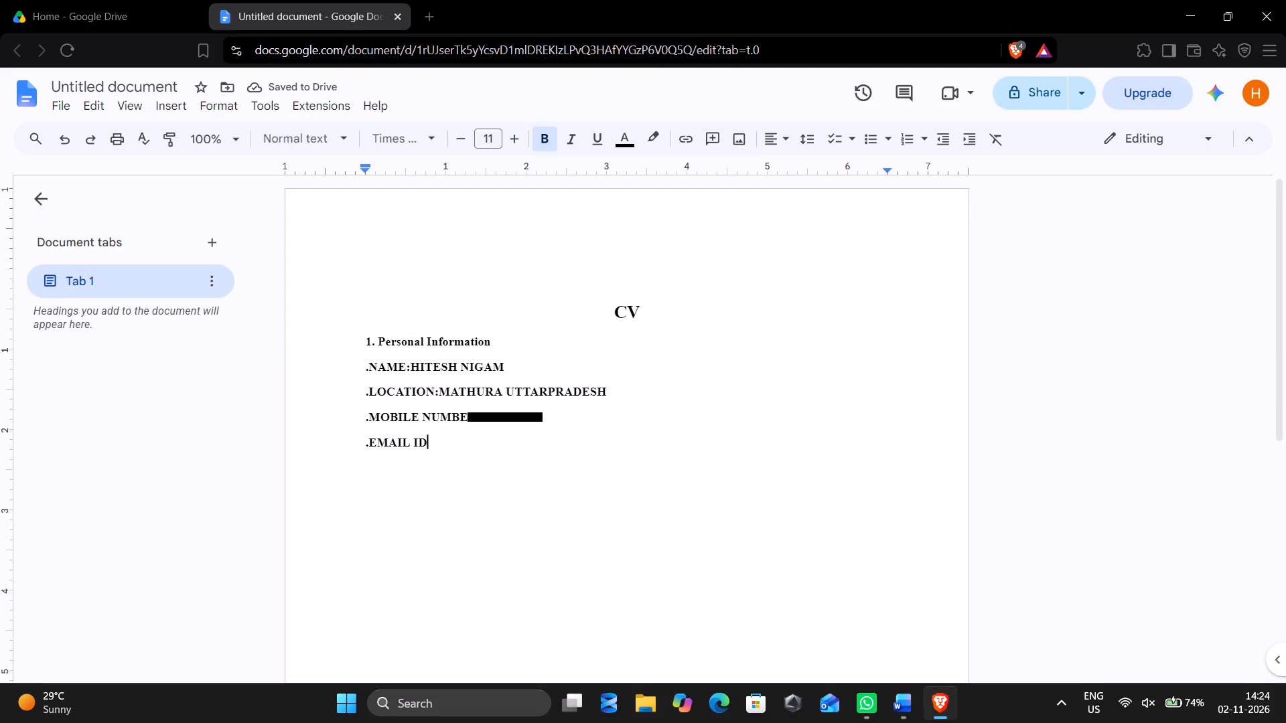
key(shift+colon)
Enter the CV owner's email address in capitals after the ".EMAIL ID:" label, correcting mistyped characters and checking the signed-in account.
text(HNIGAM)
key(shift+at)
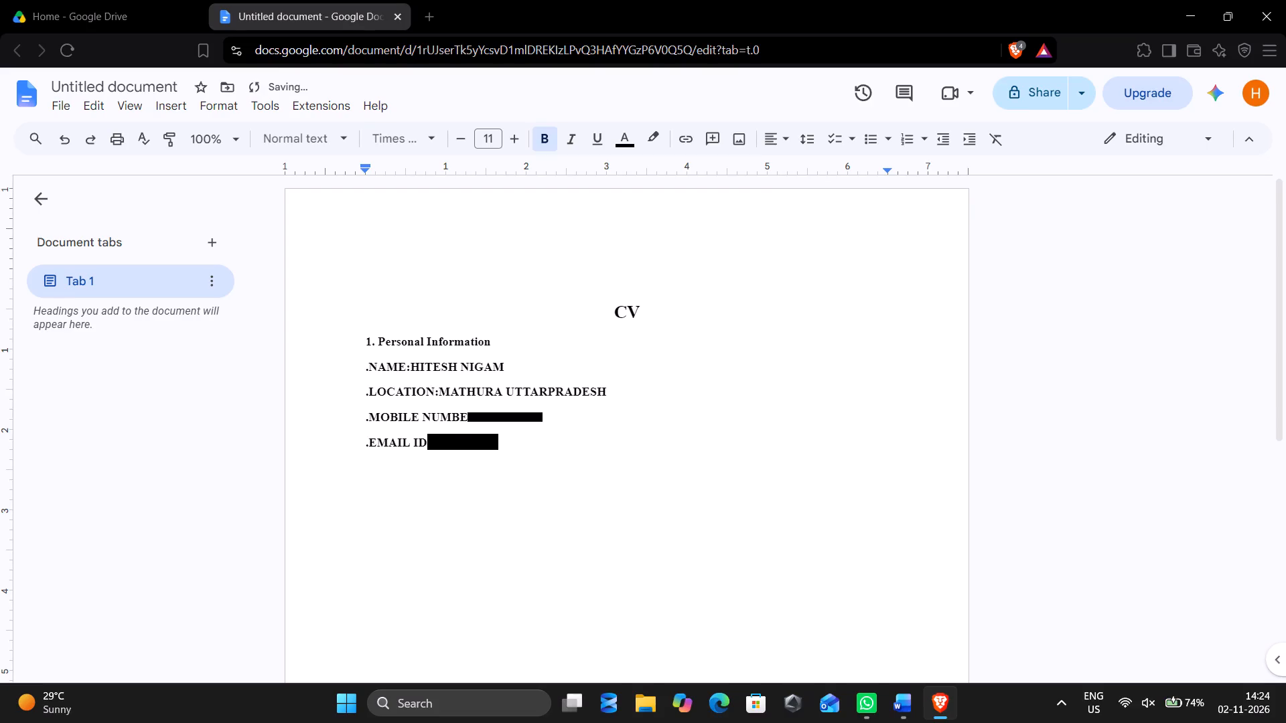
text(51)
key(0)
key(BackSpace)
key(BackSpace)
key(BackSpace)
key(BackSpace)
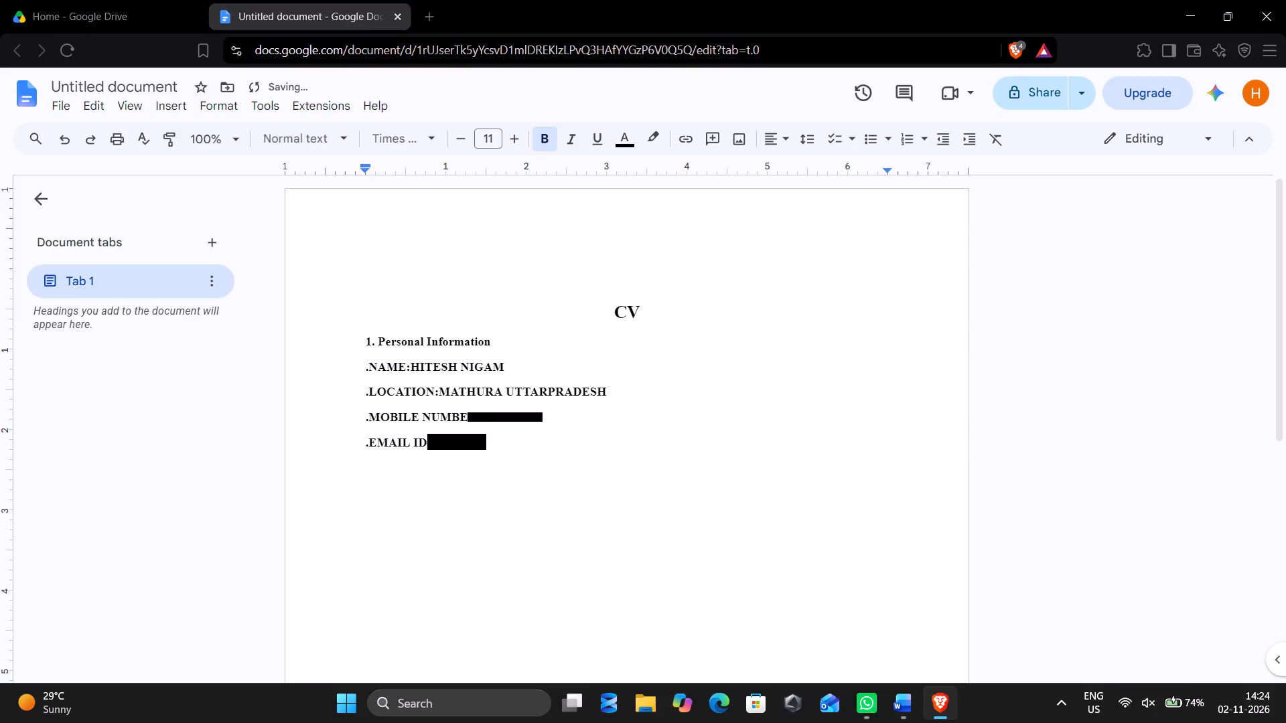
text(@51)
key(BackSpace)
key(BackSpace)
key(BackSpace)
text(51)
click(1268, 88)
click(1268, 88)
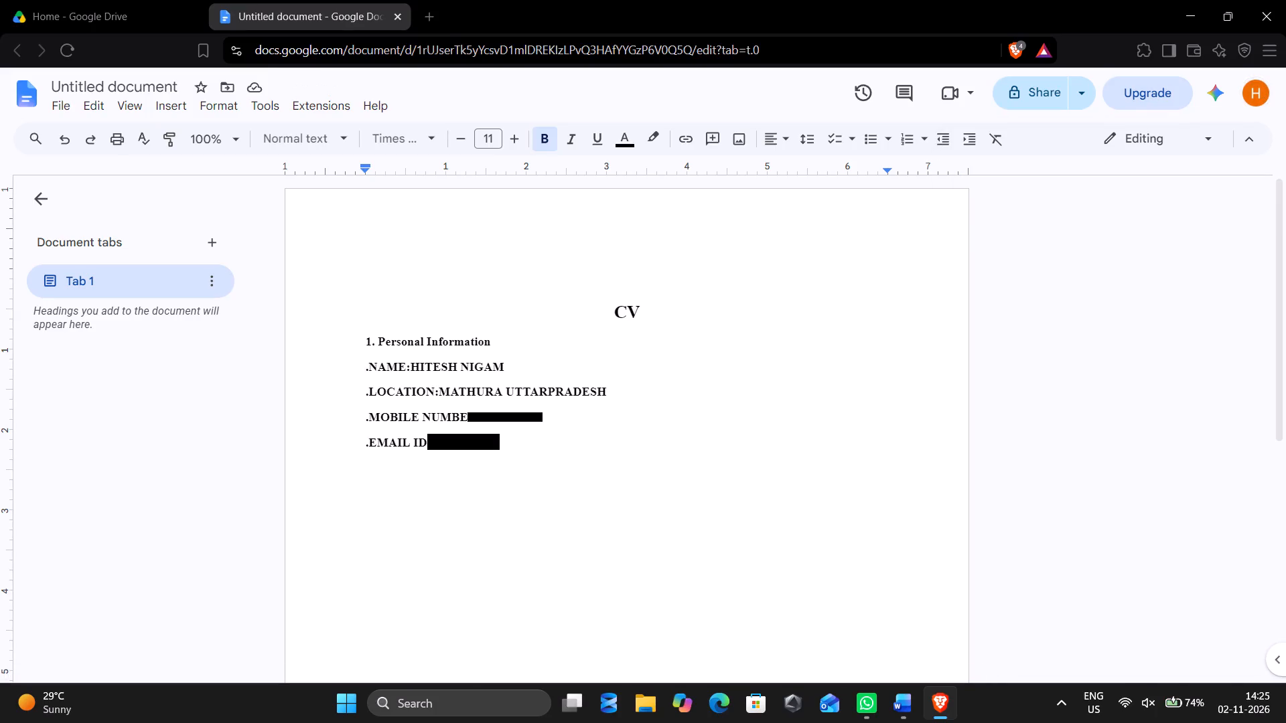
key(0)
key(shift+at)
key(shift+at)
click(505, 445)
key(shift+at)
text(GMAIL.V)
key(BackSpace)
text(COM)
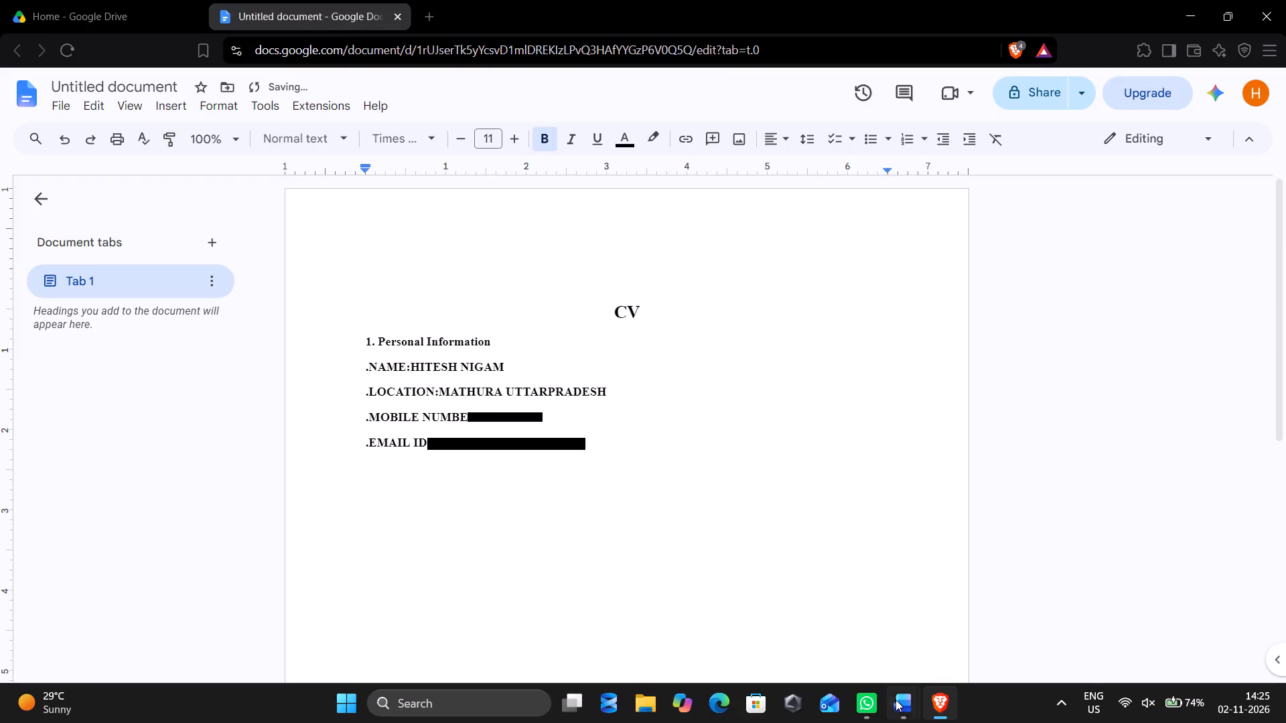
click(905, 711)
click(968, 646)
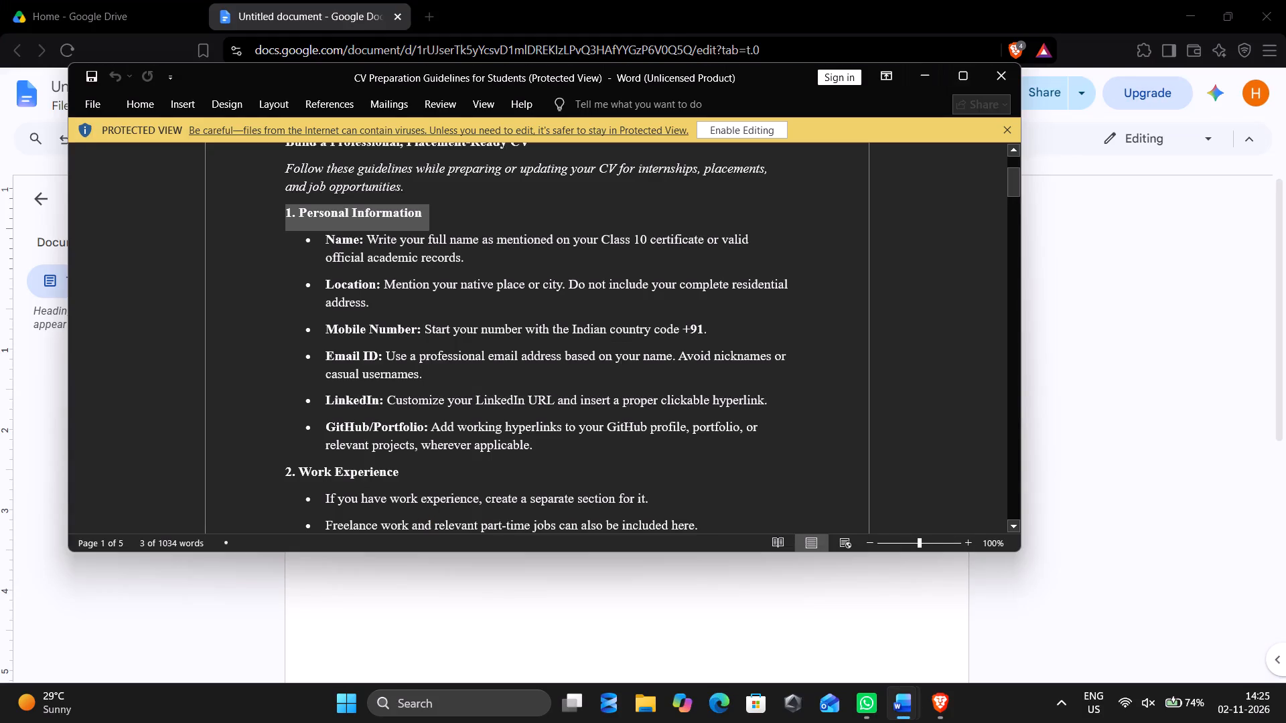
scroll(429, 466, down, 2)
click(276, 364)
click(276, 364)
scroll(276, 364, up, 3)
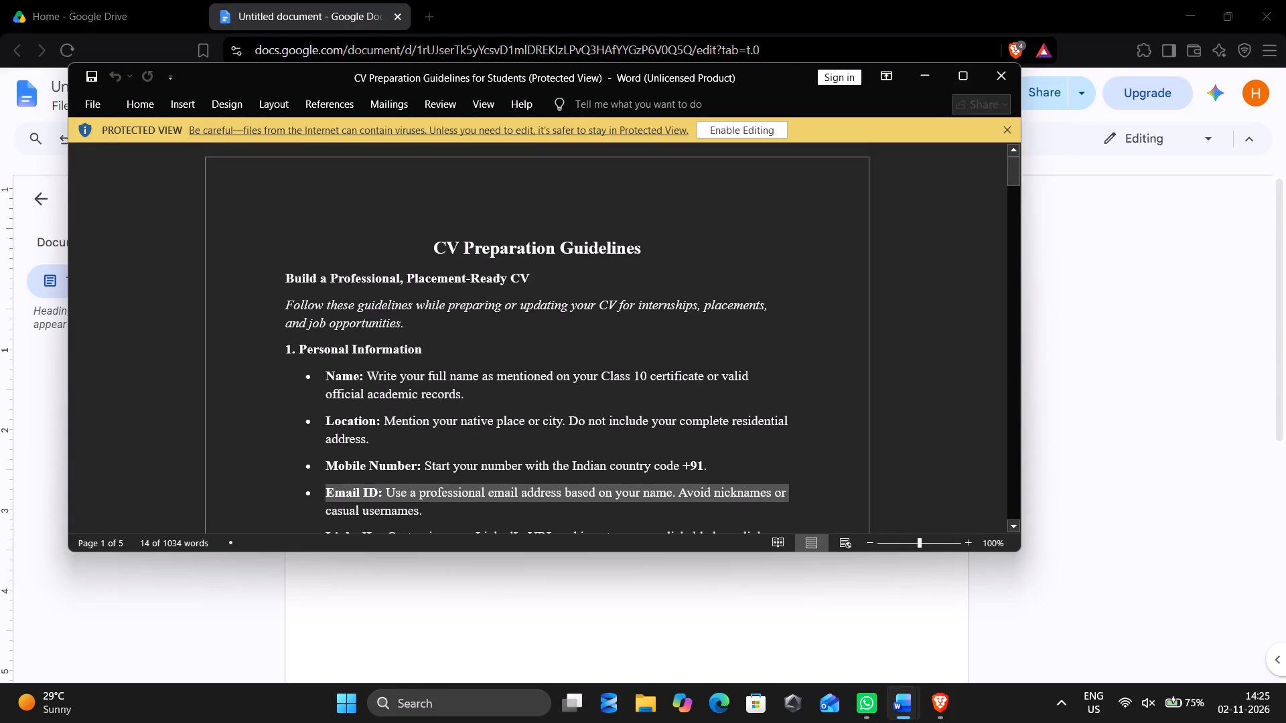
drag(332, 228, 719, 586)
key(ctrl+c)
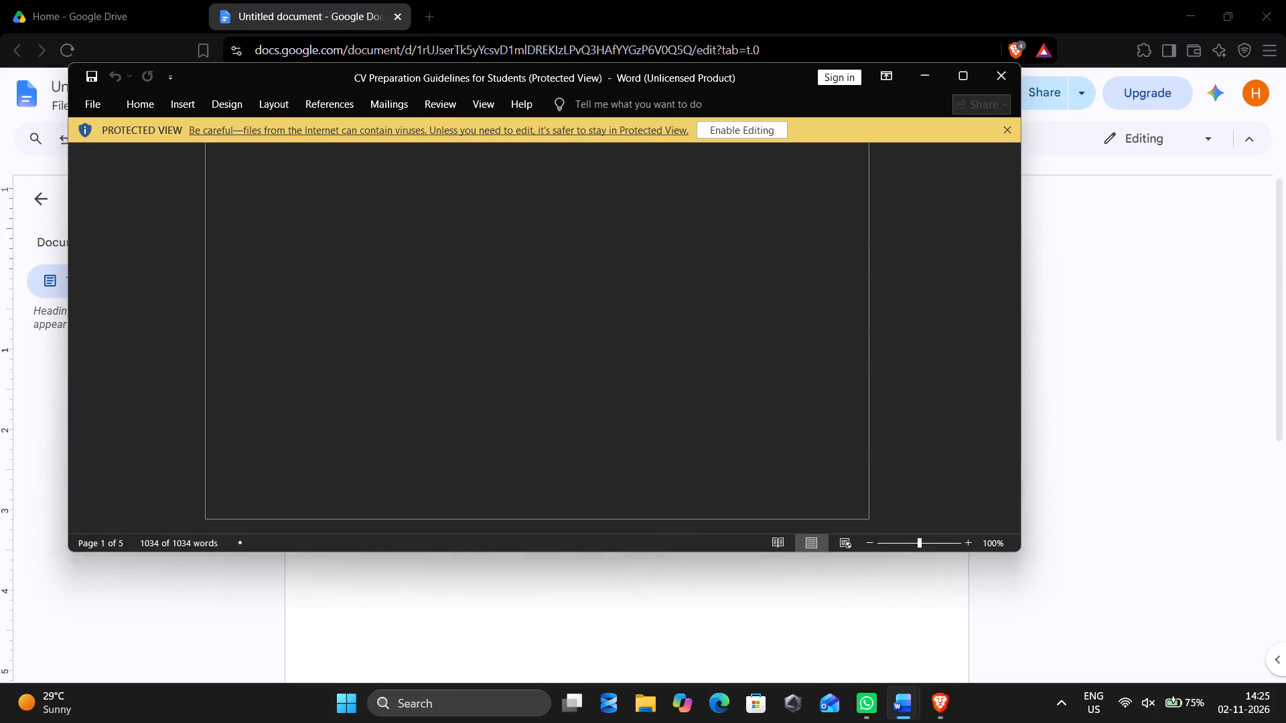
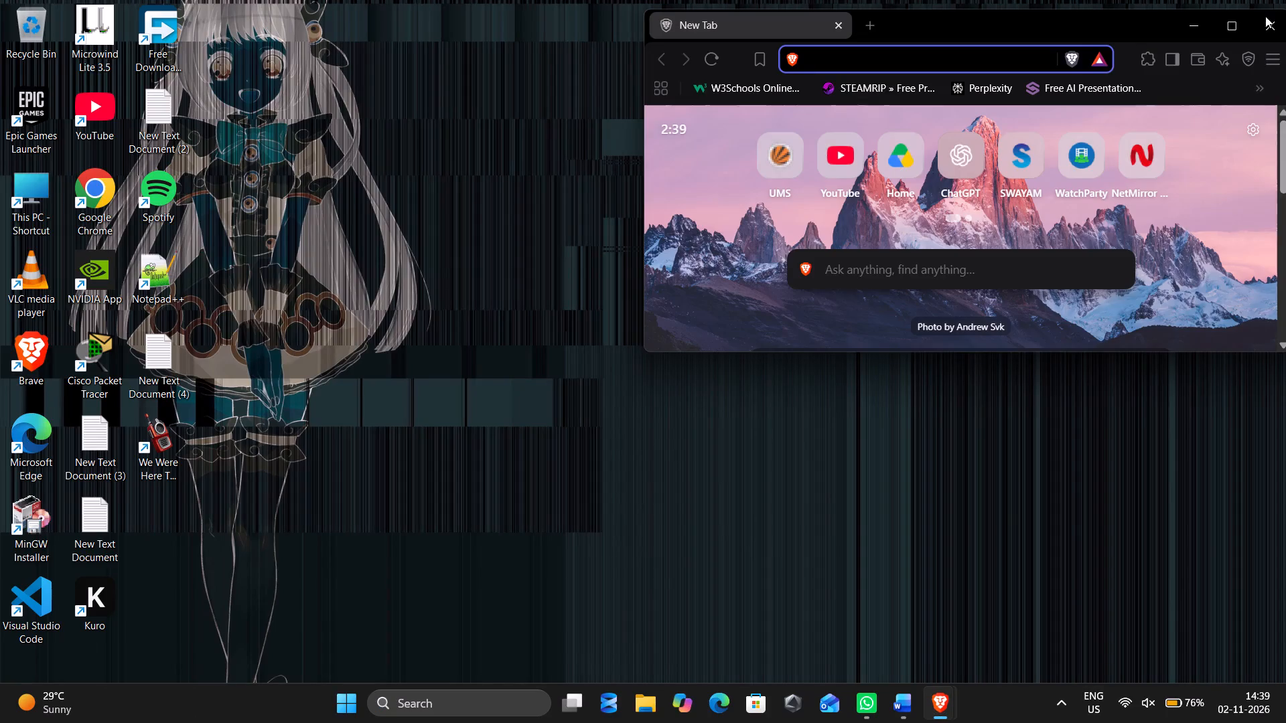
click(1278, 22)
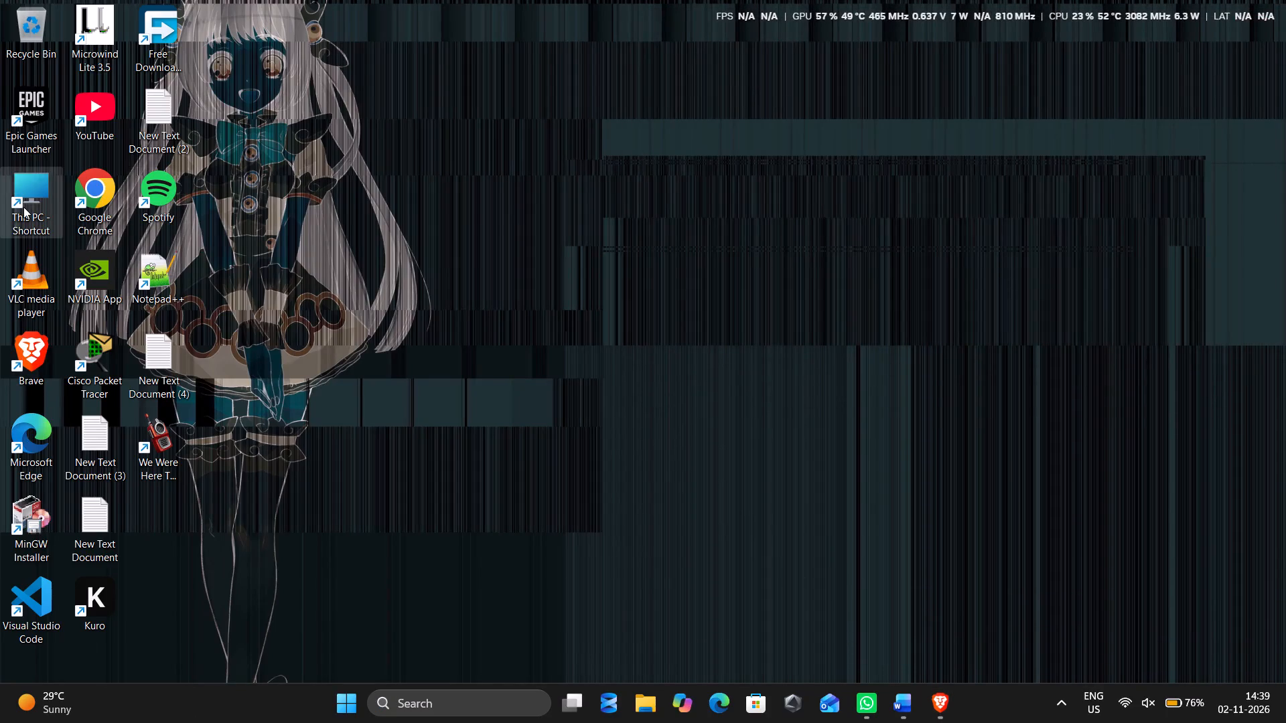
double_click(23, 207)
double_click(79, 311)
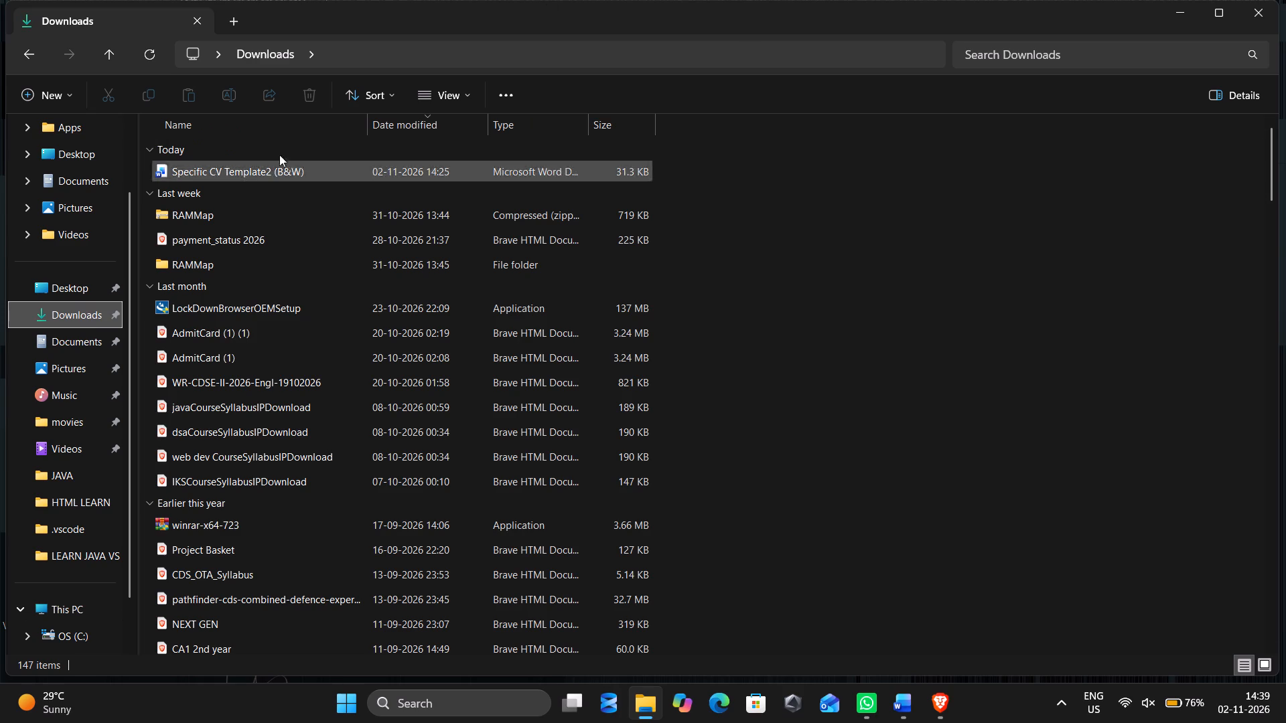
click(1073, 62)
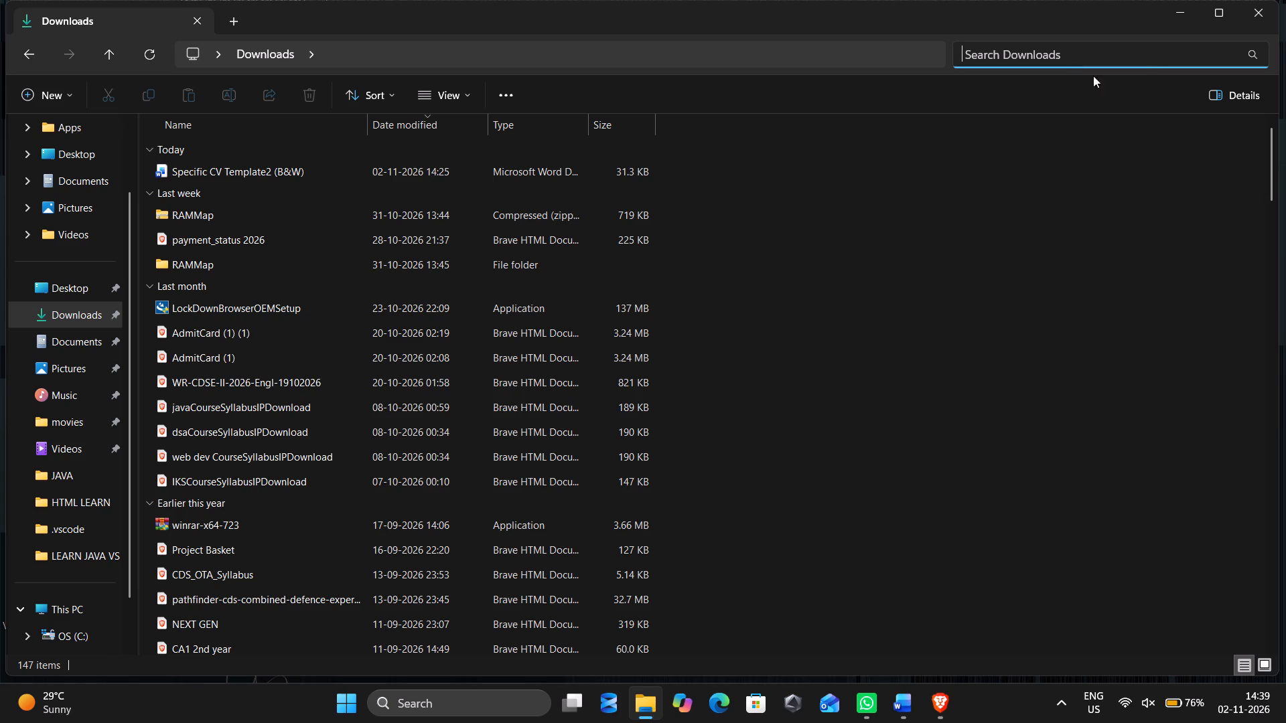
Switch back to the Brave window holding the CV chat and open GitHub's new repository page in a new tab.
click(922, 710)
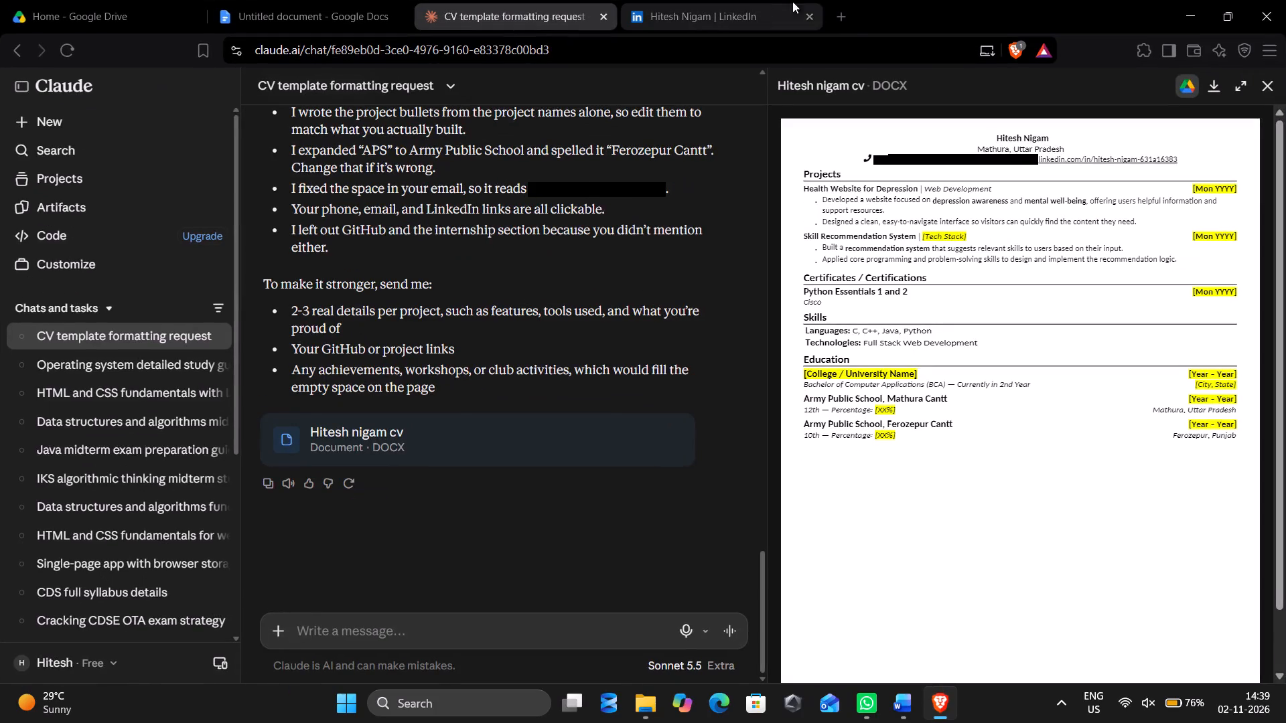
click(852, 19)
click(793, 52)
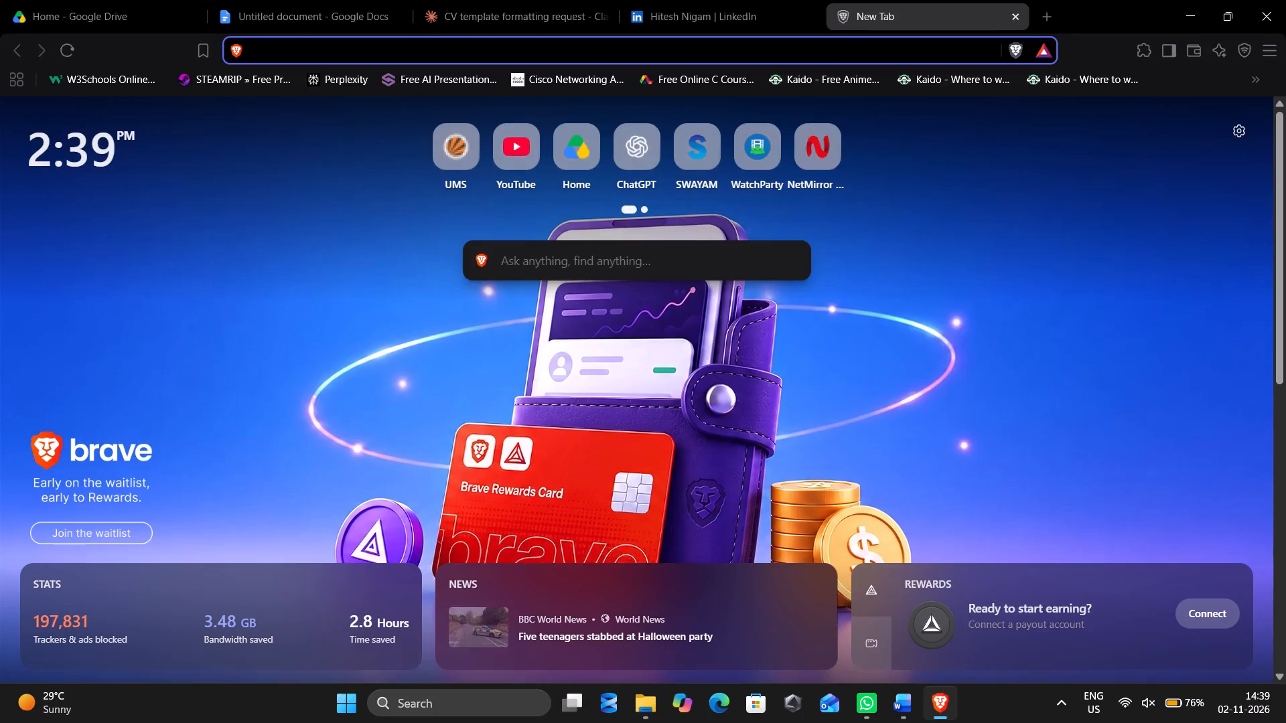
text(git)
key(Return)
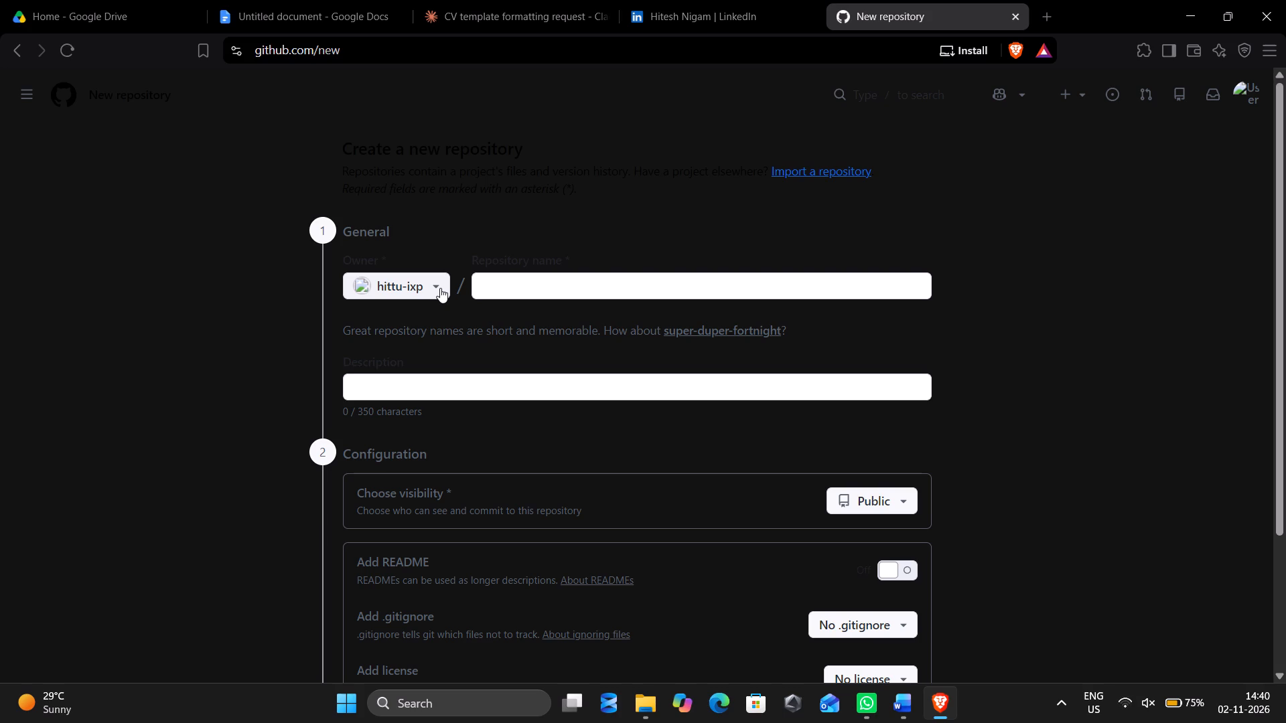
Reload GitHub's new repository page.
scroll(427, 255, up, 1)
click(68, 50)
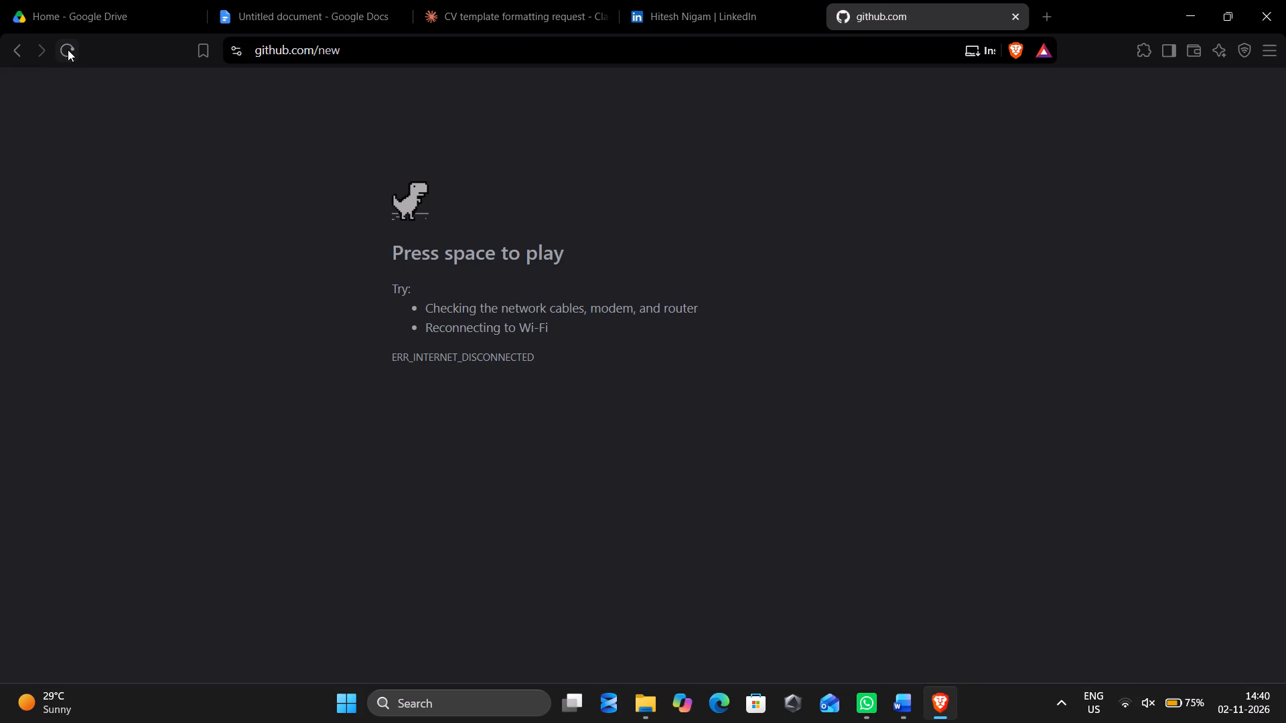
click(68, 50)
Connect the computer to the LPU Wireless Wi-Fi network with automatic connection enabled.
click(1139, 722)
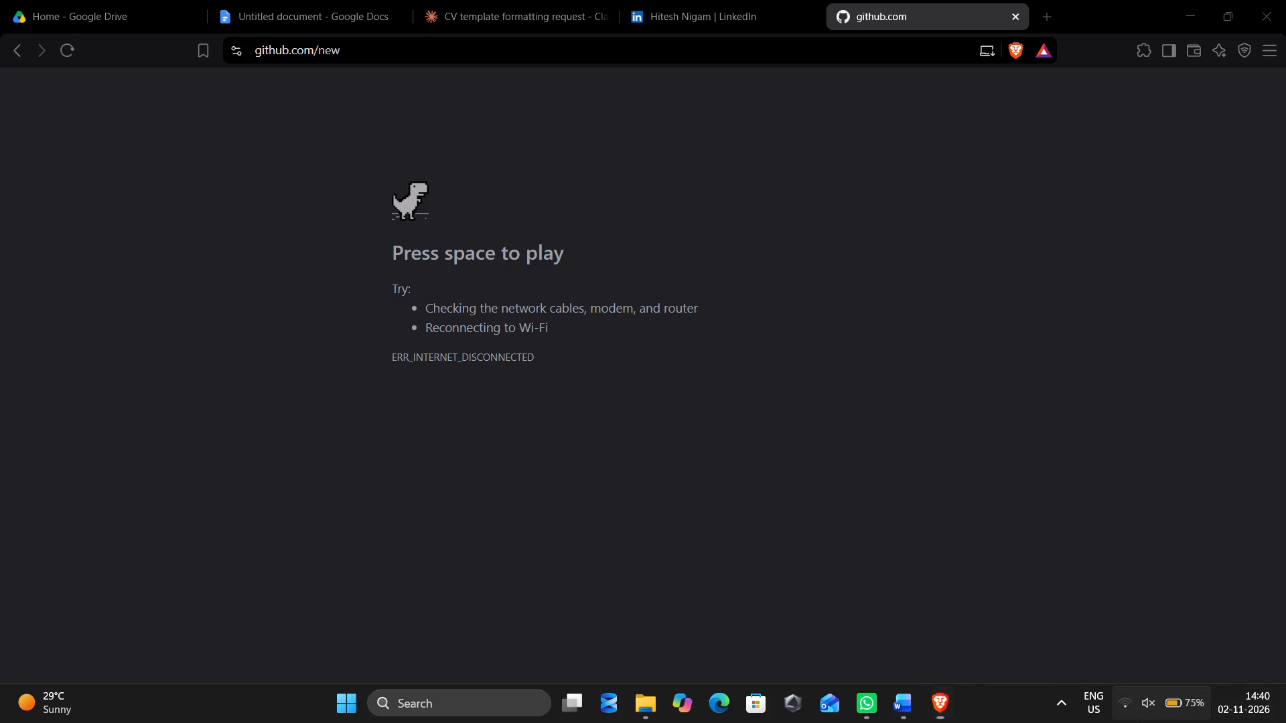
click(1046, 394)
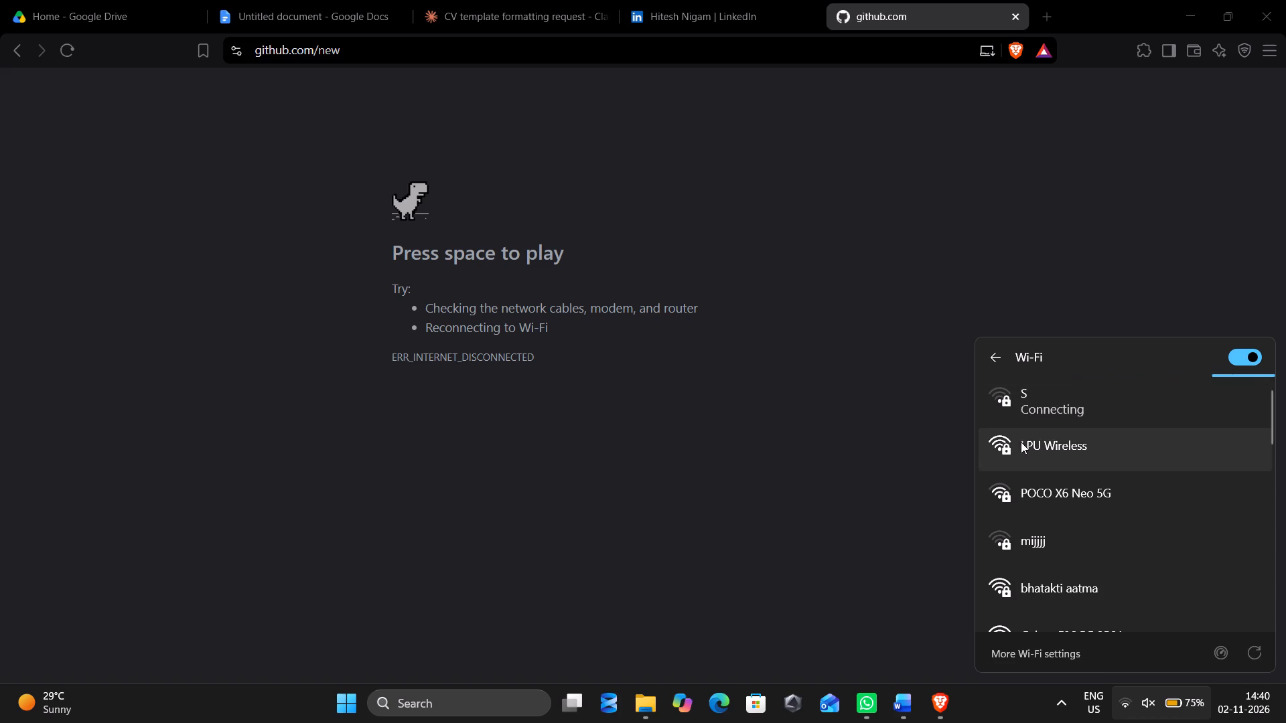
click(1019, 446)
click(1035, 497)
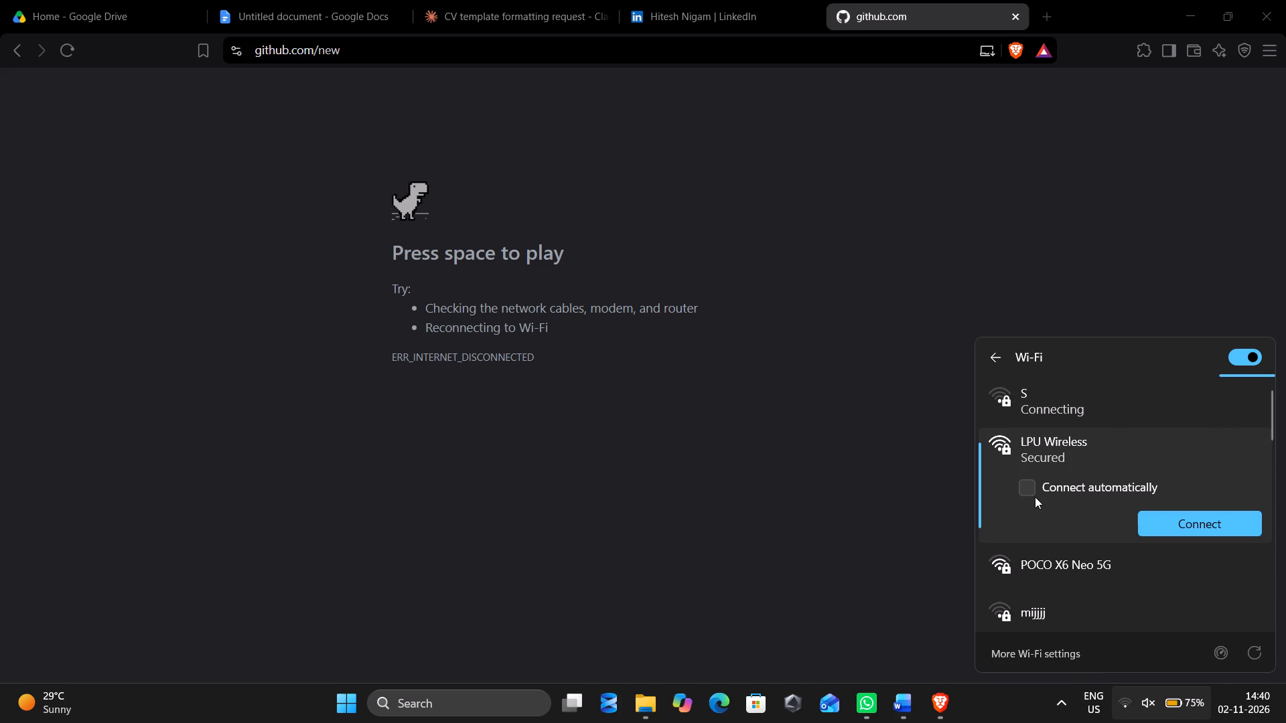
click(1173, 537)
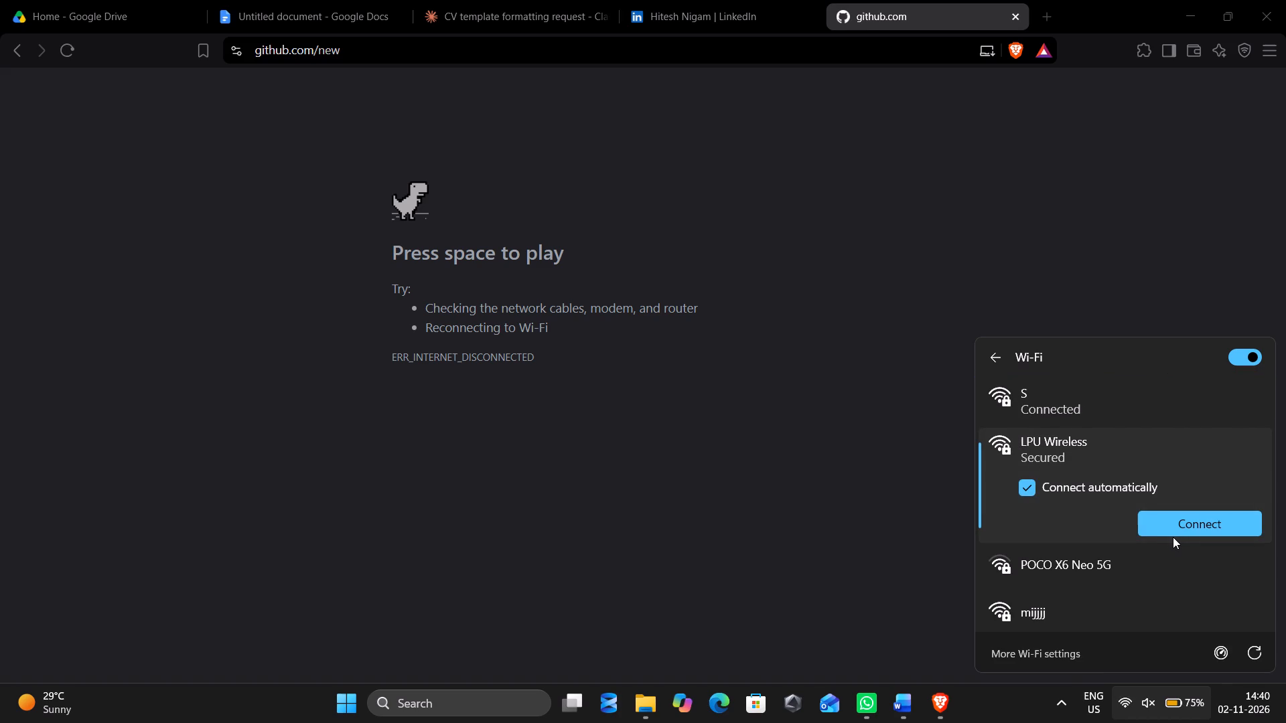
click(1183, 524)
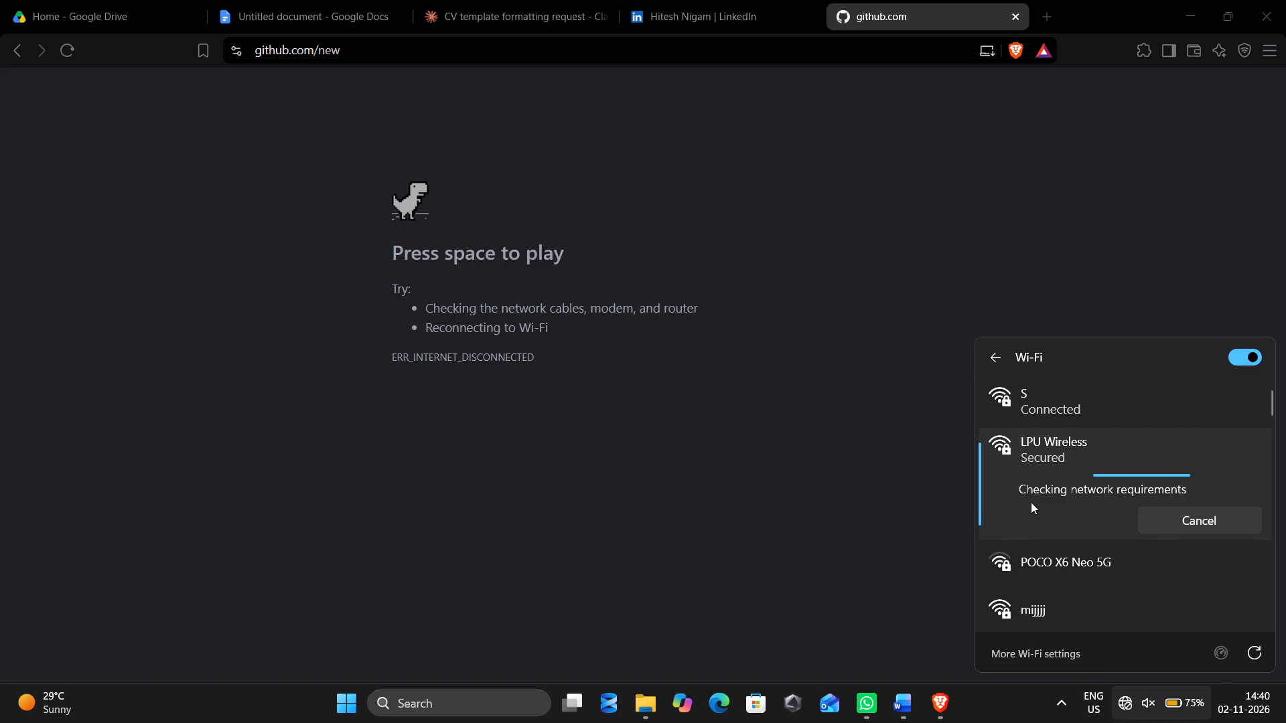
click(881, 587)
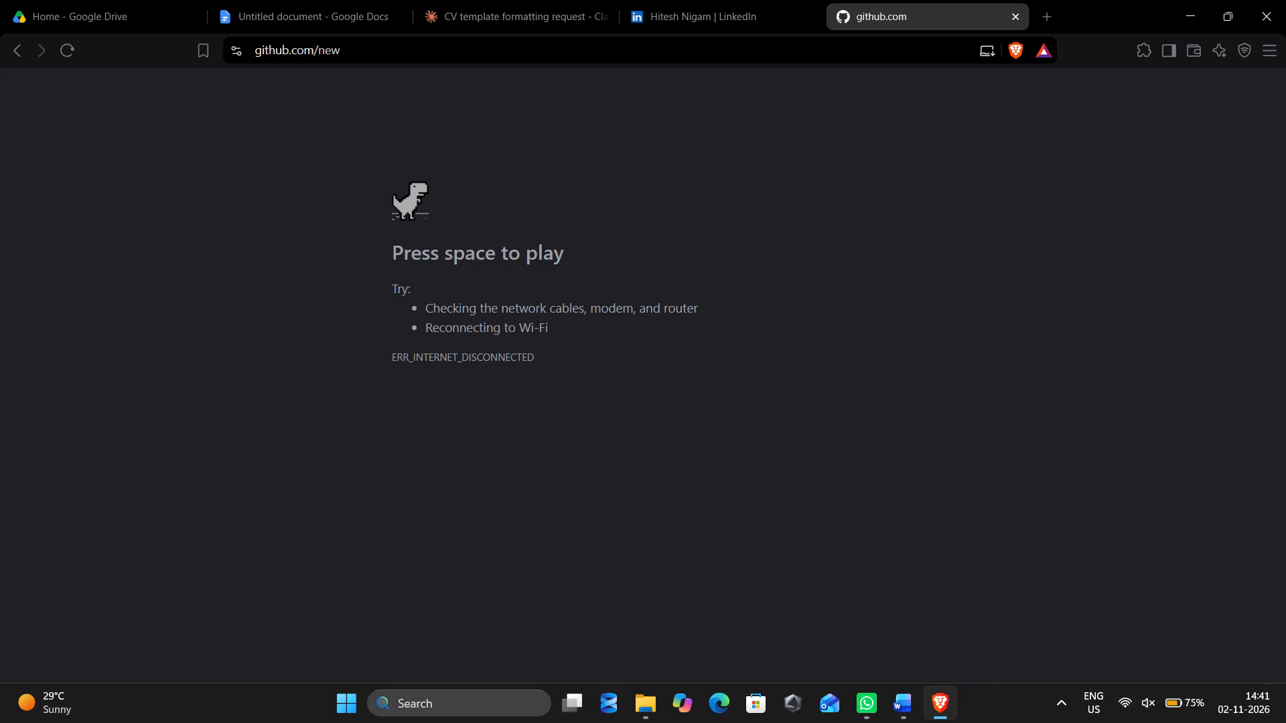
Switch to the File Explorer window and search the Downloads folder for "cv".
click(1182, 5)
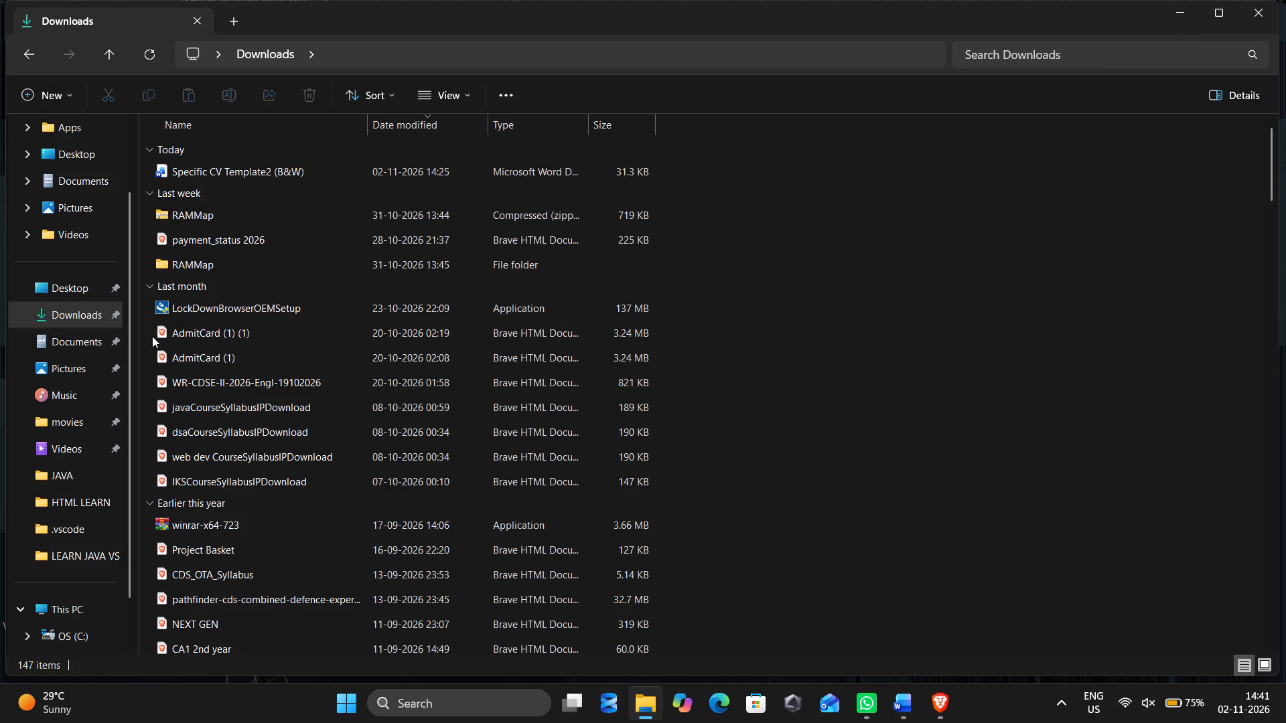
click(1053, 58)
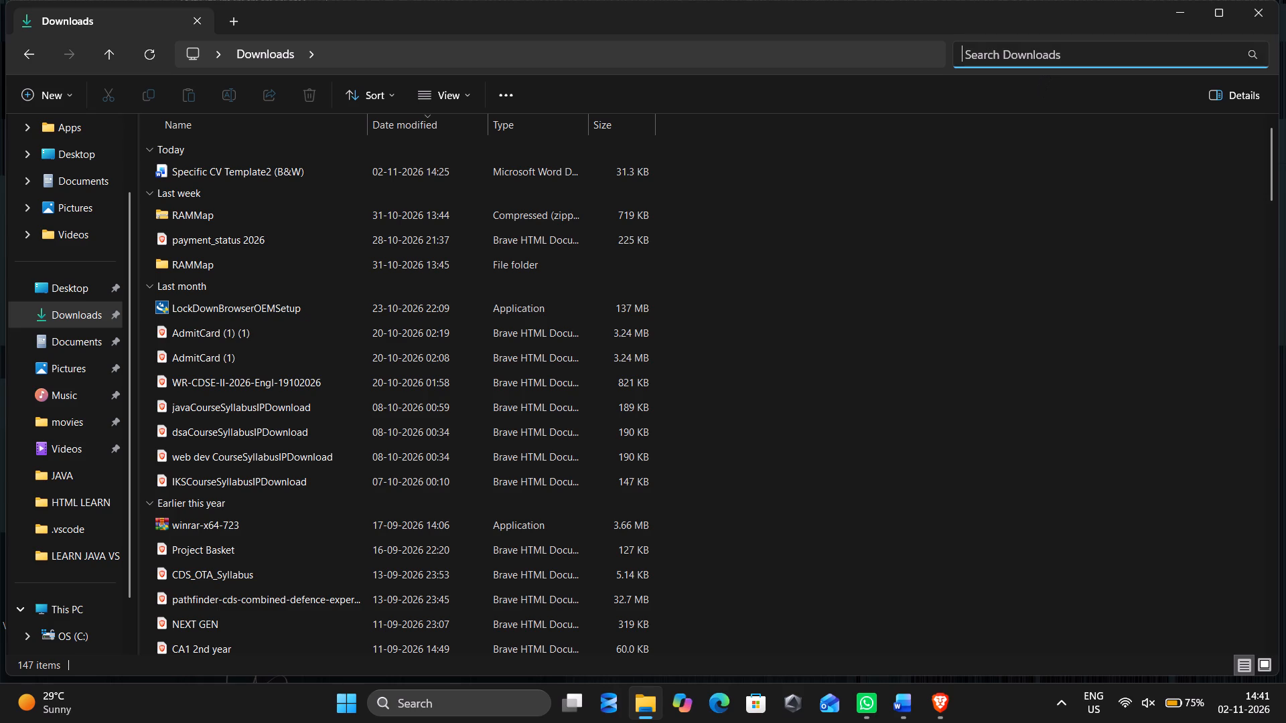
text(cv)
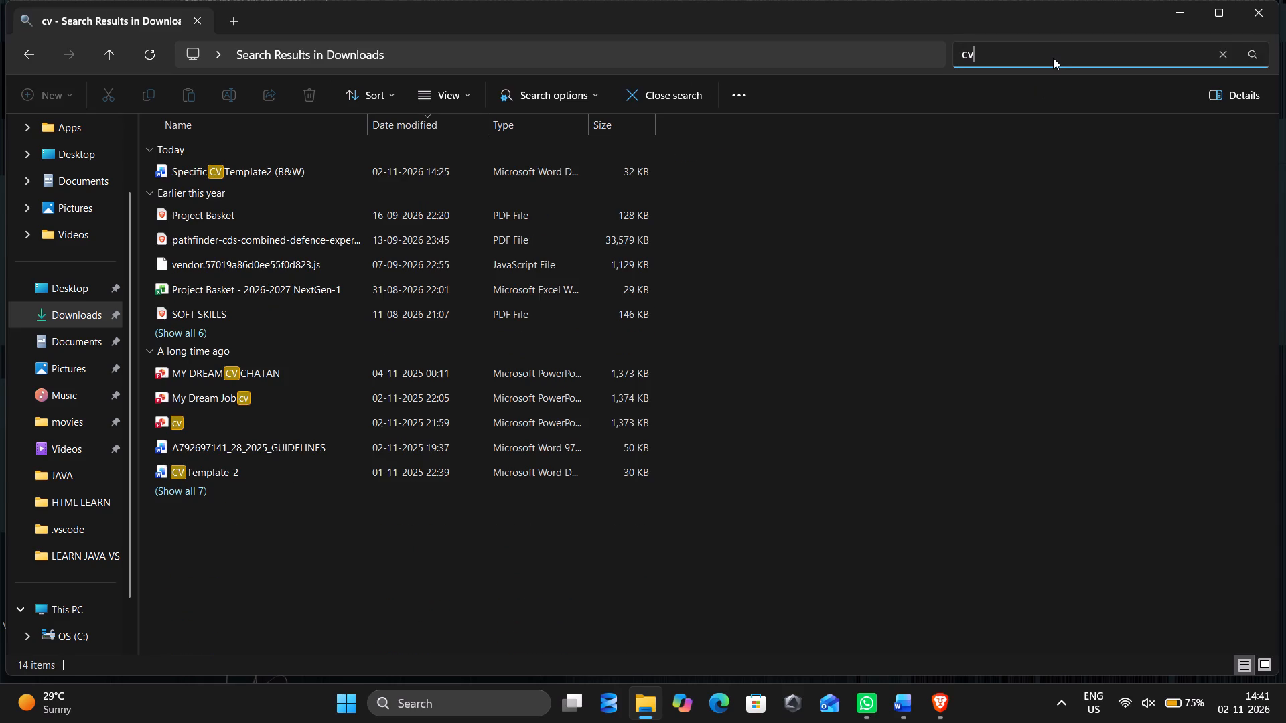
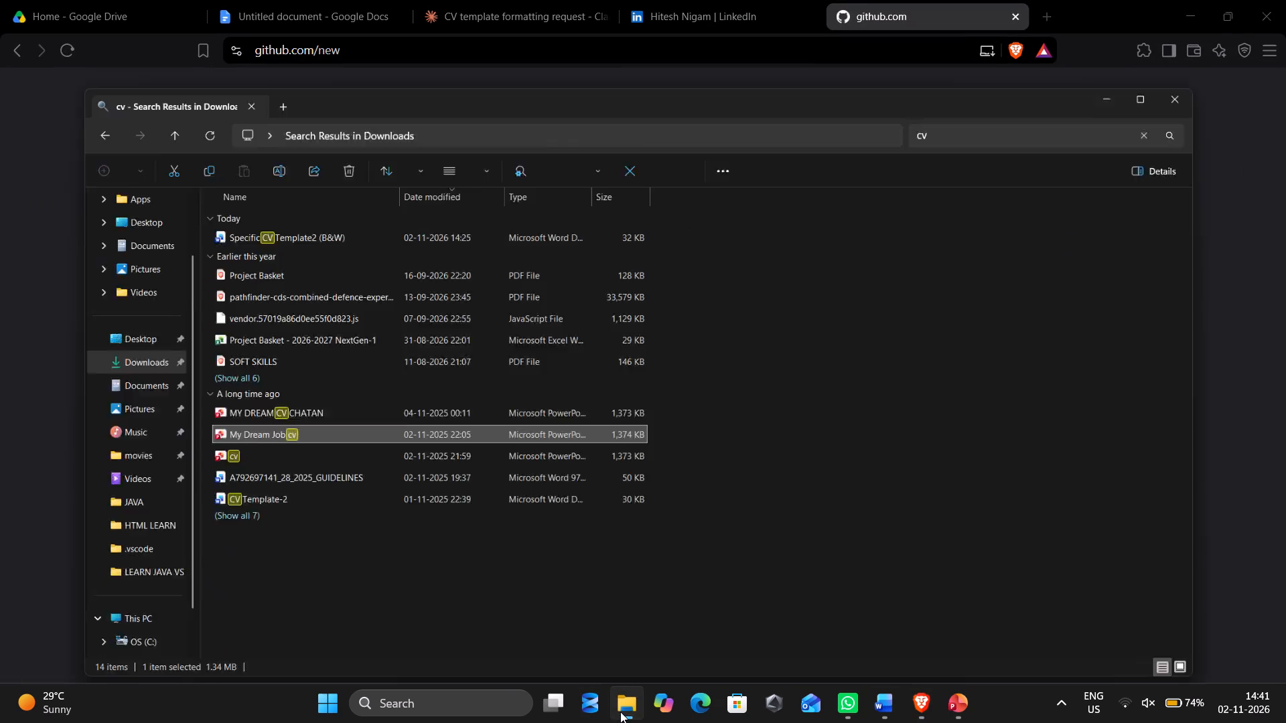
Show all of the older CV search results in the Downloads folder.
click(194, 493)
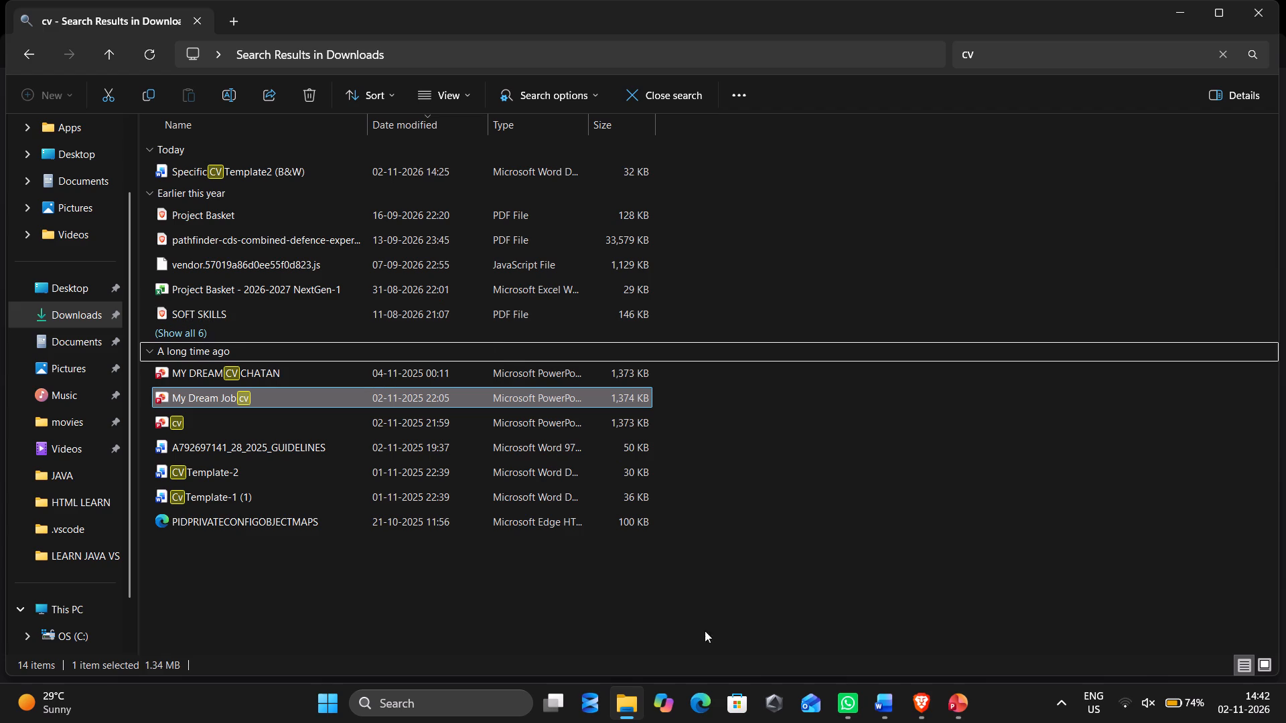
click(851, 648)
Check the Wi-Fi connection in the system quick settings.
click(1151, 721)
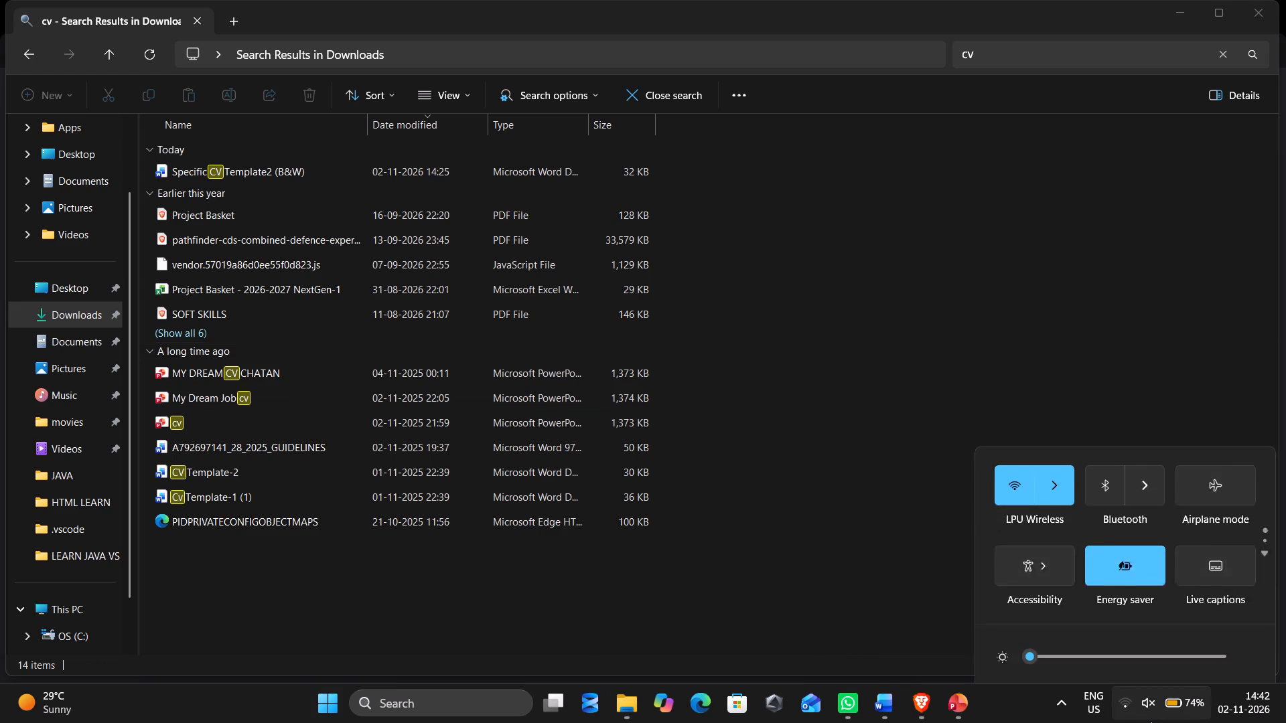
click(1151, 721)
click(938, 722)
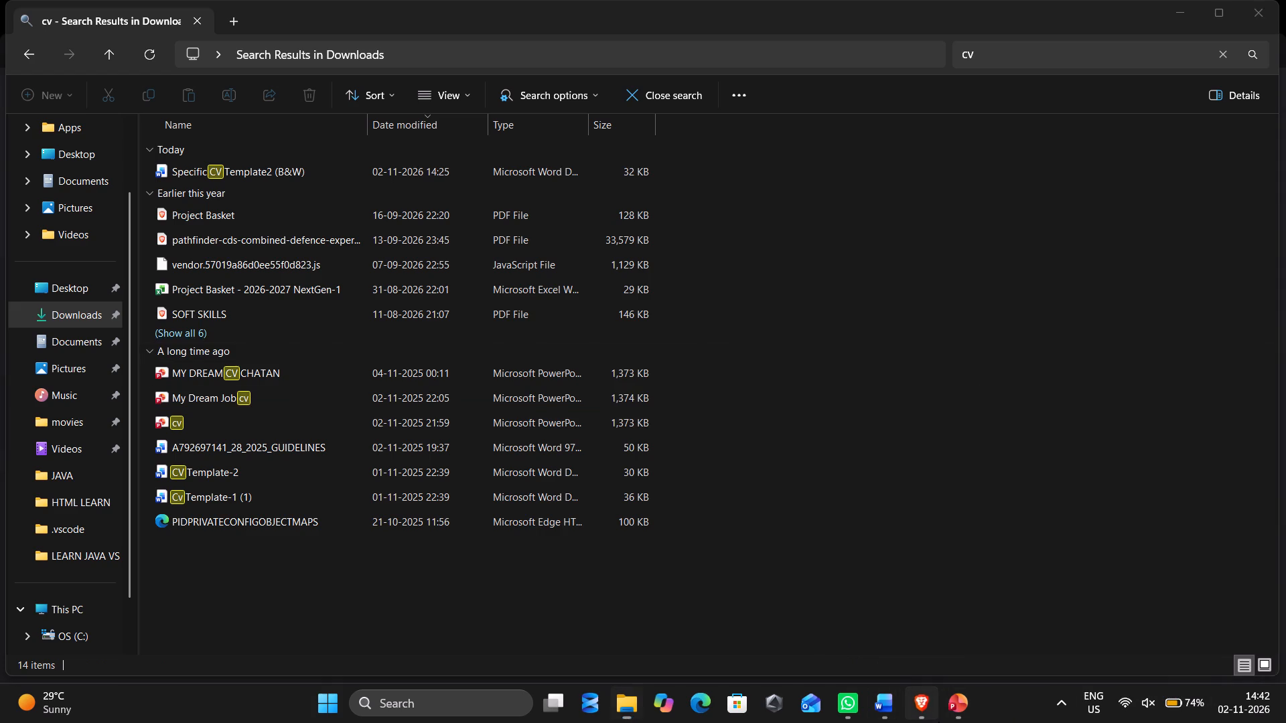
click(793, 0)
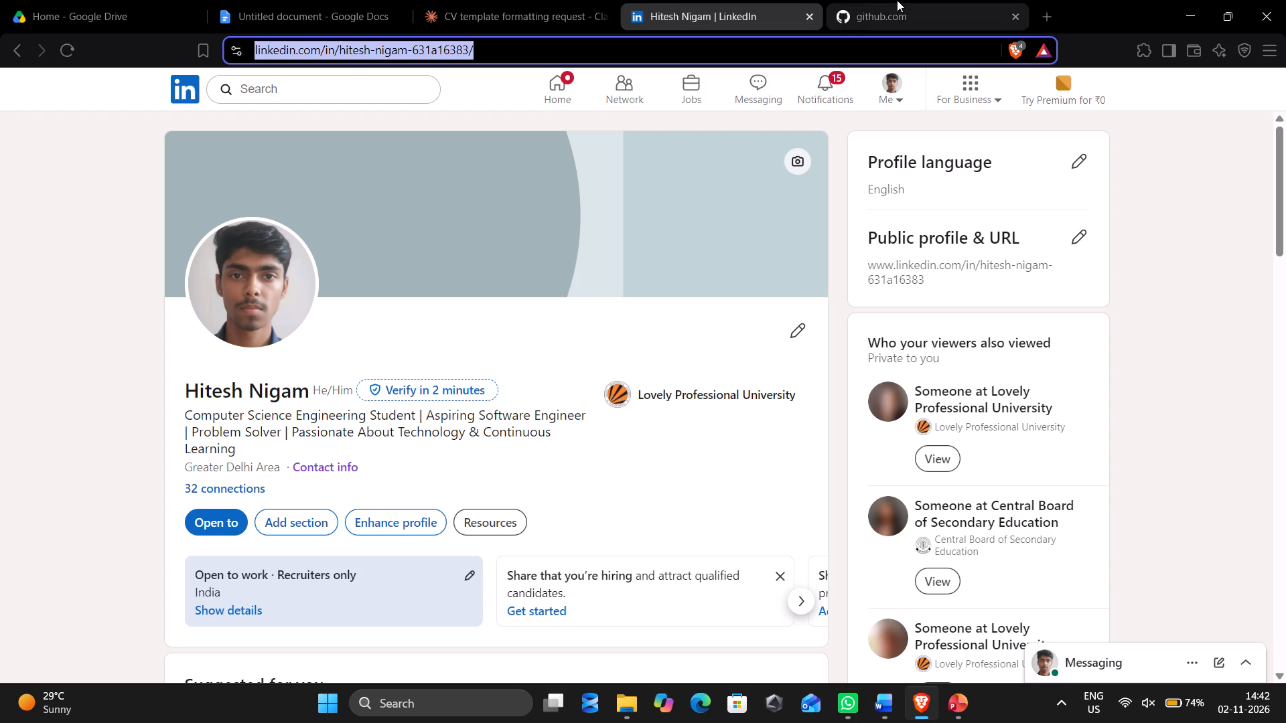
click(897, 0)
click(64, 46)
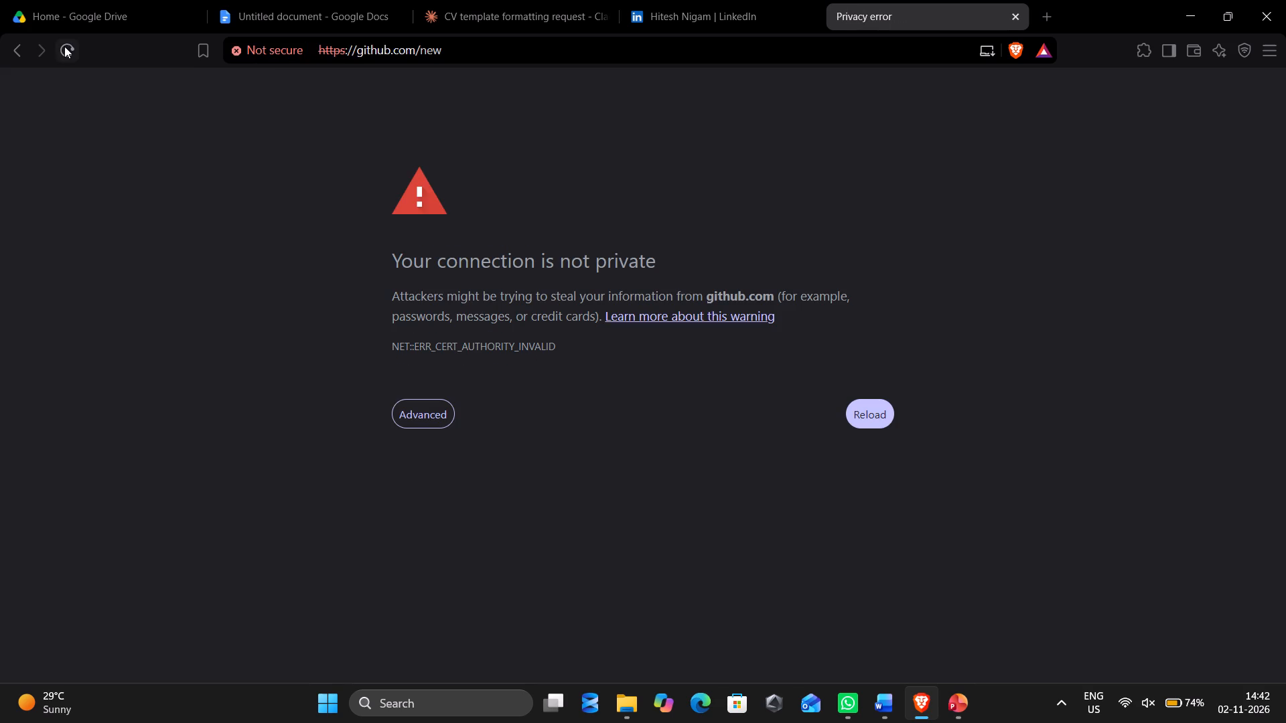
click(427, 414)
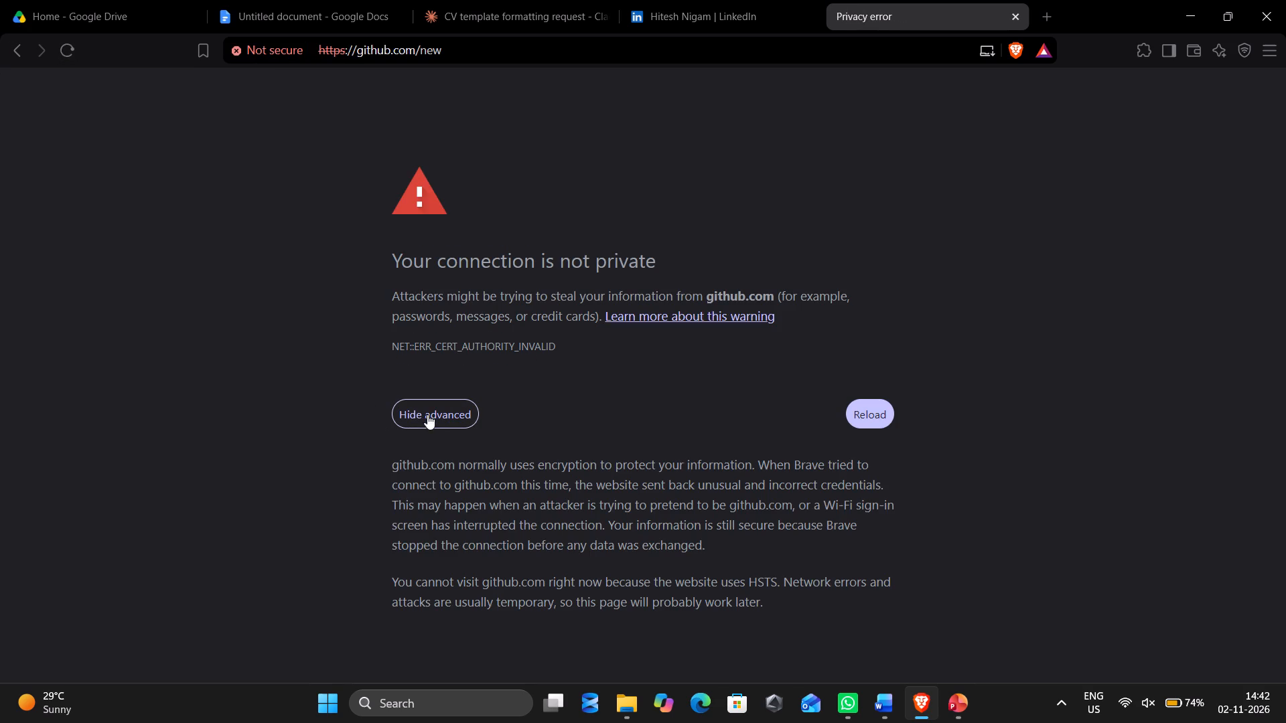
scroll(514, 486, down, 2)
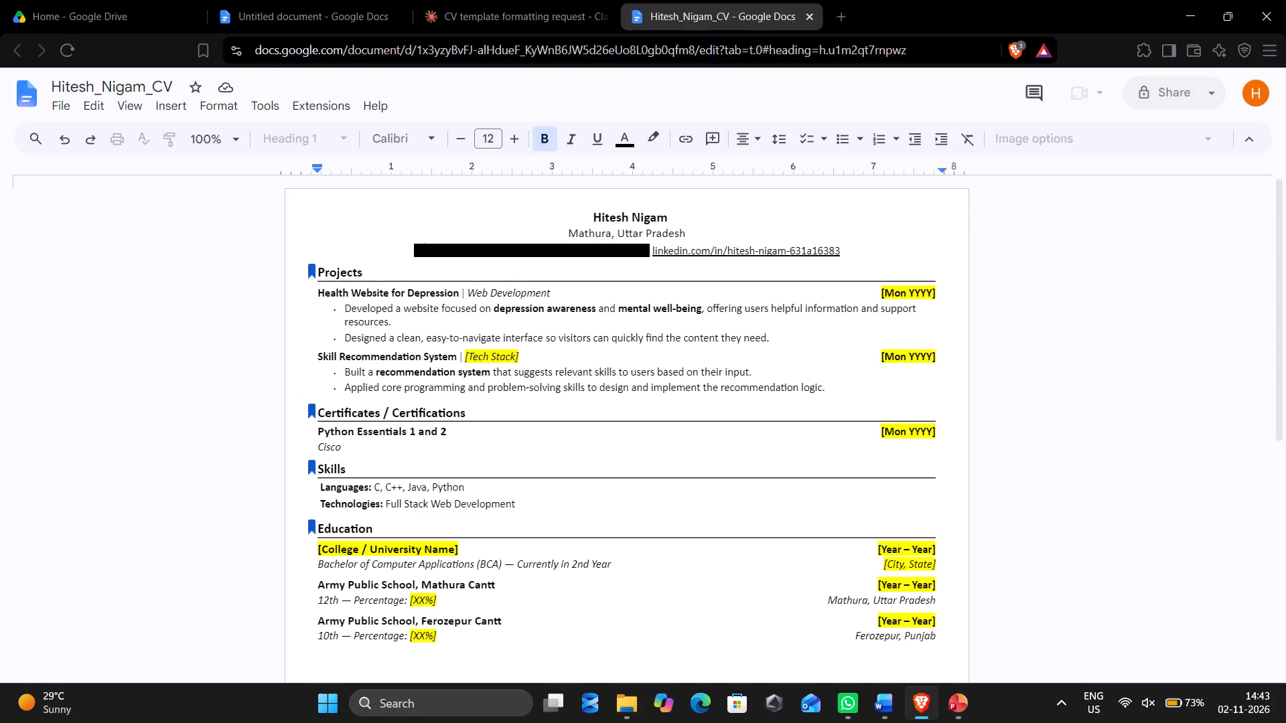
Replace the College / University Name placeholder under Education with LOVELY PROFISHIONAL UNIVERSITY, keeping the square brackets.
scroll(554, 478, down, 1)
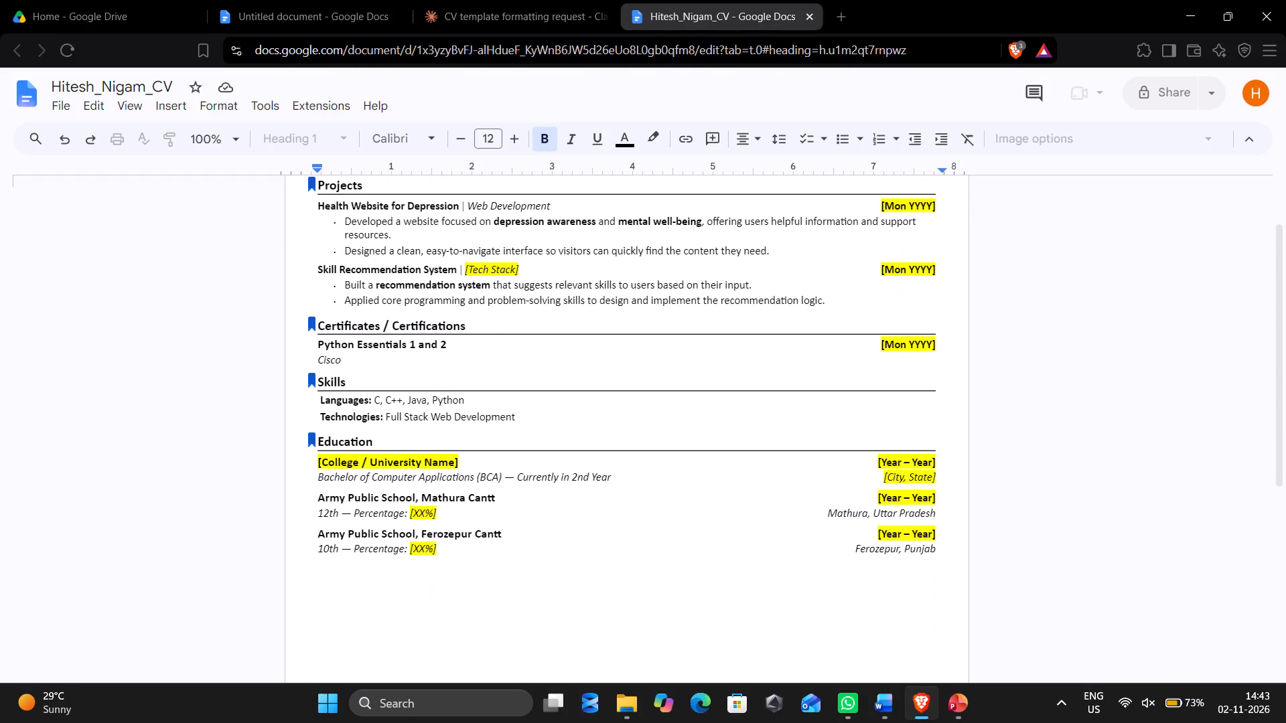
click(455, 467)
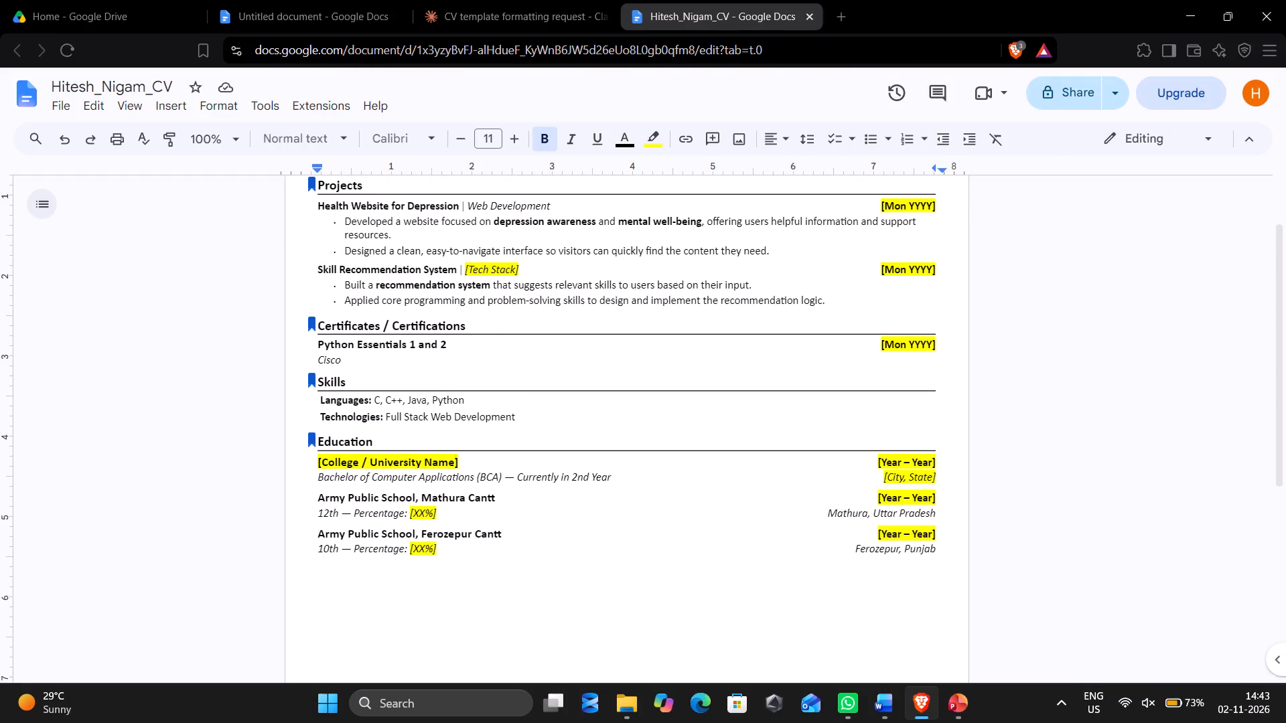
key(BackSpace)
key(BackSpace)
key(BackSpace)
key(BackSpace)
key(BackSpace)
key(BackSpace)
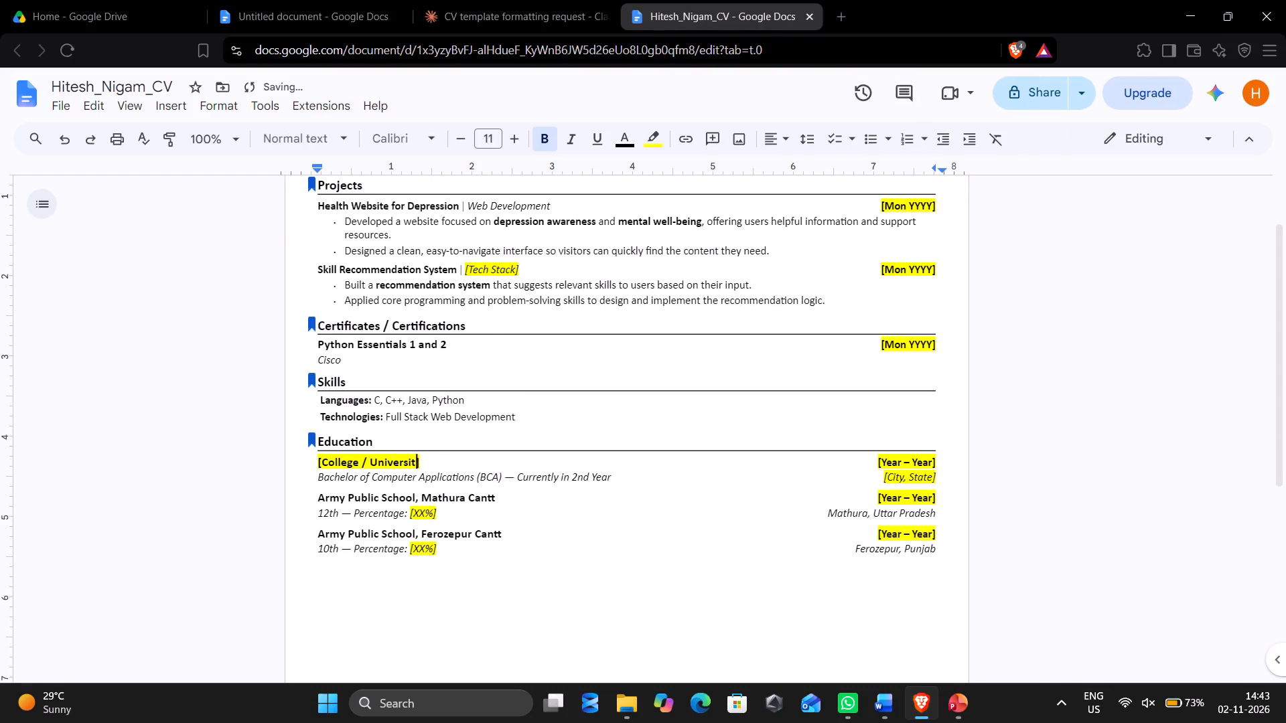
key(BackSpace)
key(BackSpace)
key(BackSpace)
key(BackSpace)
key(BackSpace)
key(BackSpace)
key(BackSpace)
key(BackSpace)
key(BackSpace)
key(BackSpace)
key(BackSpace)
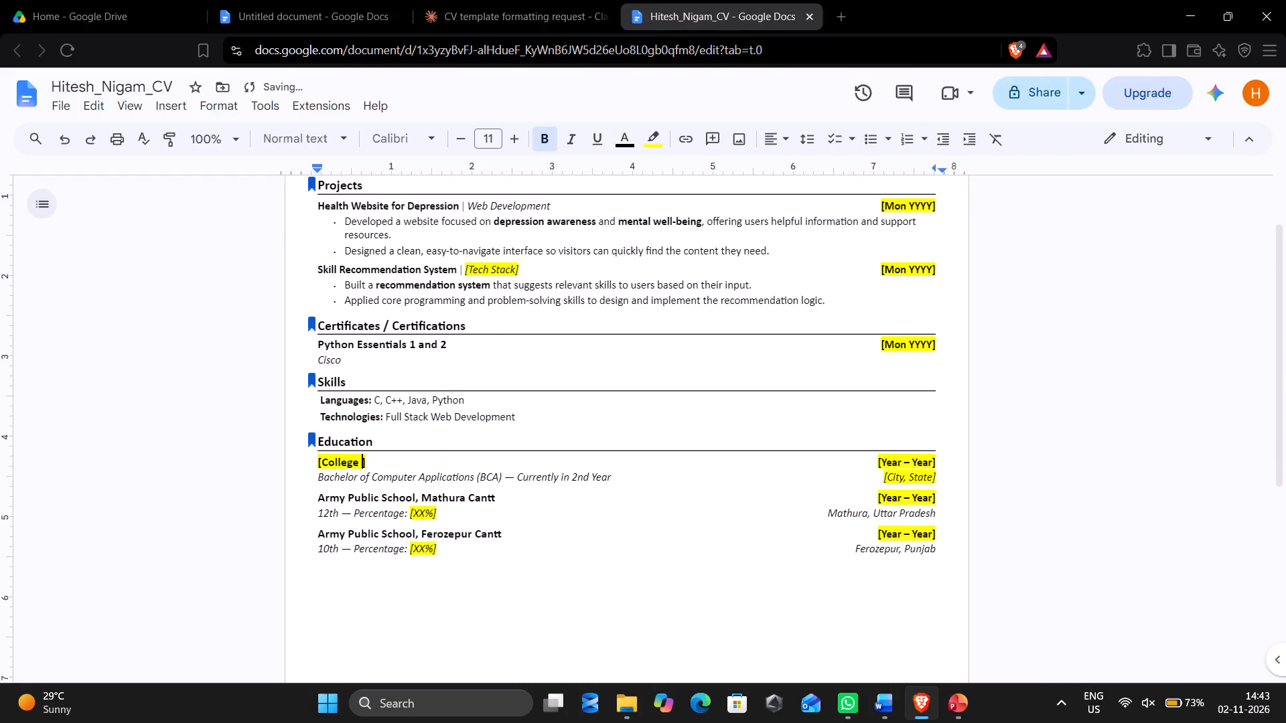
key(BackSpace)
key(BackSpace)
key(BackSpace)
key(BackSpace)
key(BackSpace)
key(BackSpace)
key(BackSpace)
key(BackSpace)
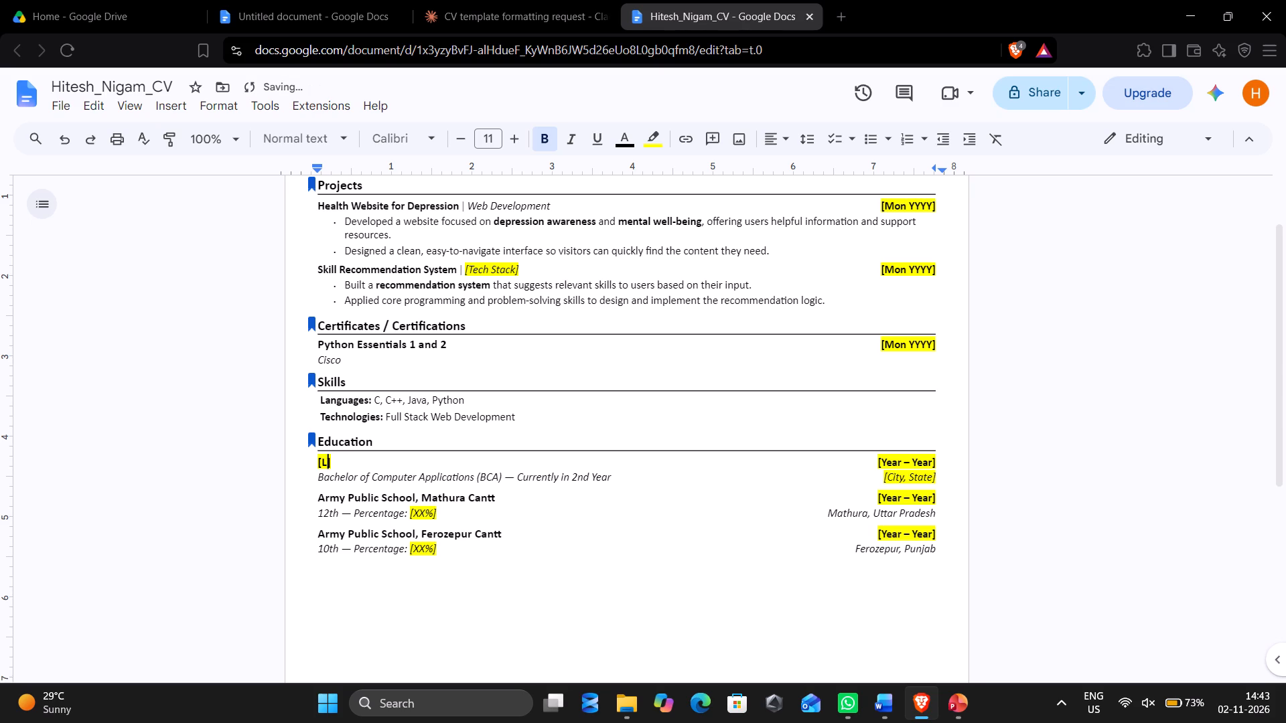
text(OVEK)
key(BackSpace)
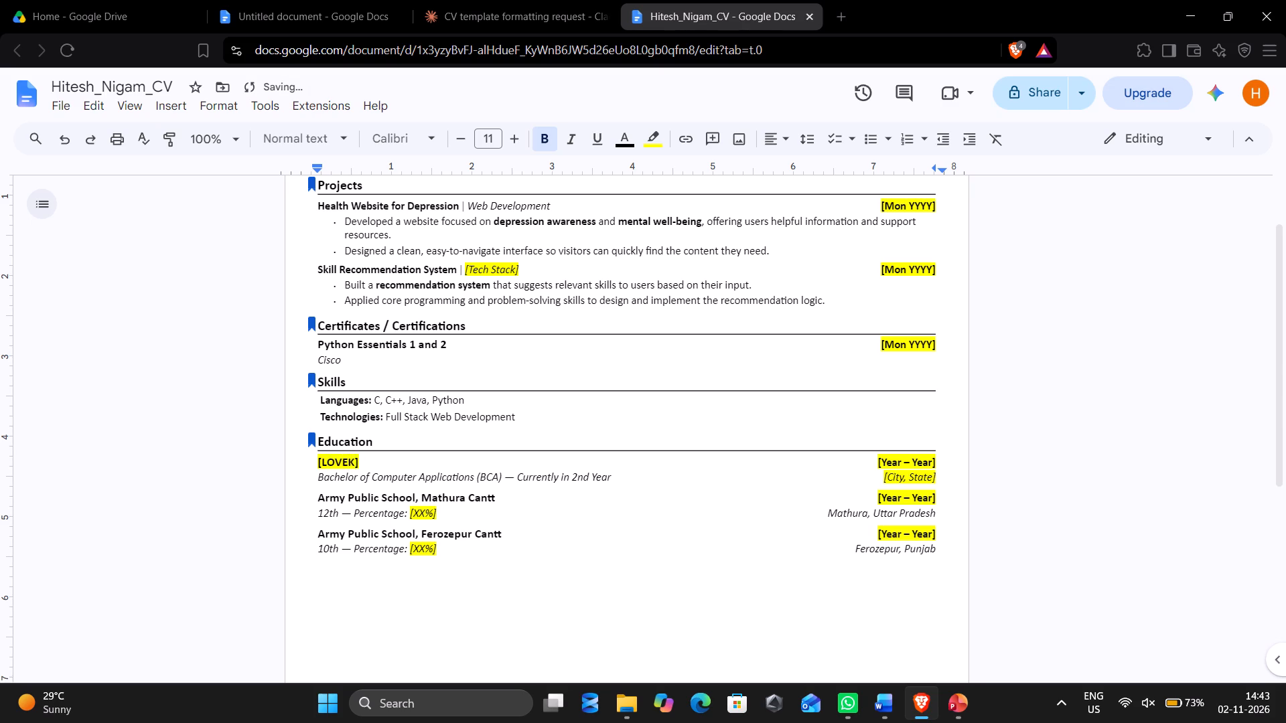
key(l)
text(Y PROFISHIONAL UNIVERSITY)
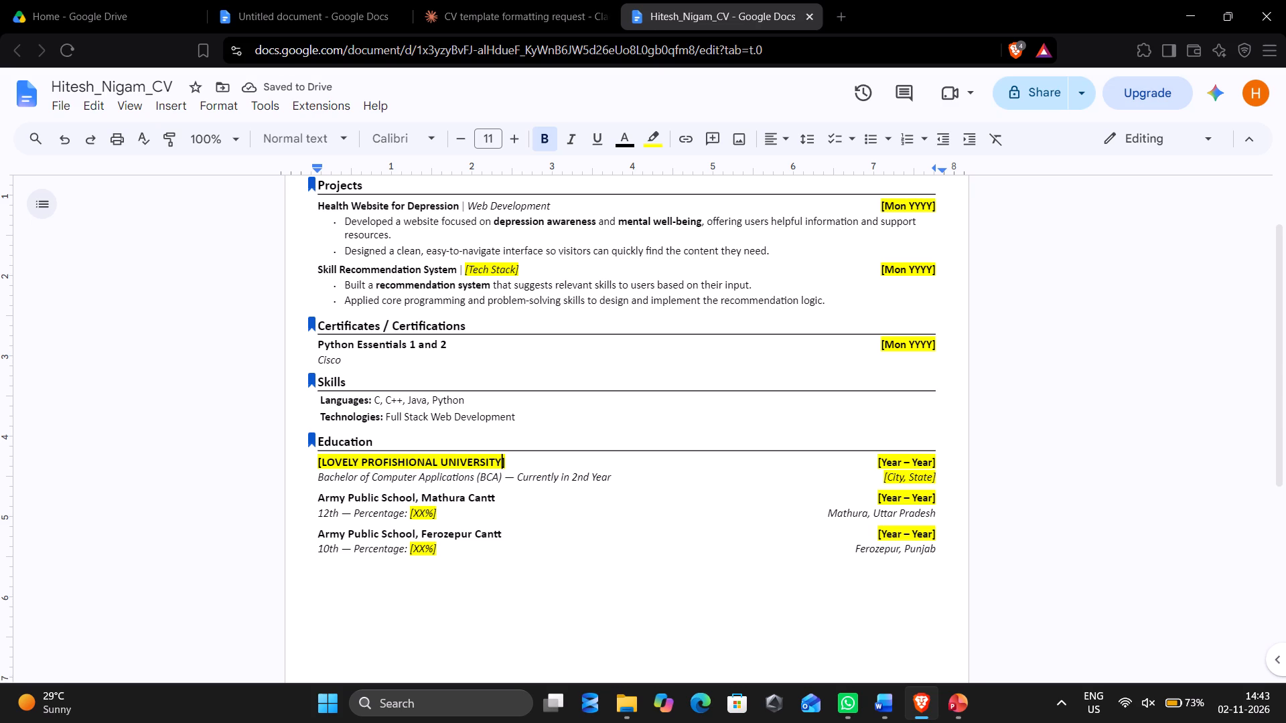
Delete the Year – Year text beside the university entry, leaving only the empty square brackets.
click(931, 461)
key(BackSpace)
key(BackSpace)
key(BackSpace)
key(BackSpace)
key(BackSpace)
key(BackSpace)
key(BackSpace)
key(BackSpace)
key(BackSpace)
key(BackSpace)
key(BackSpace)
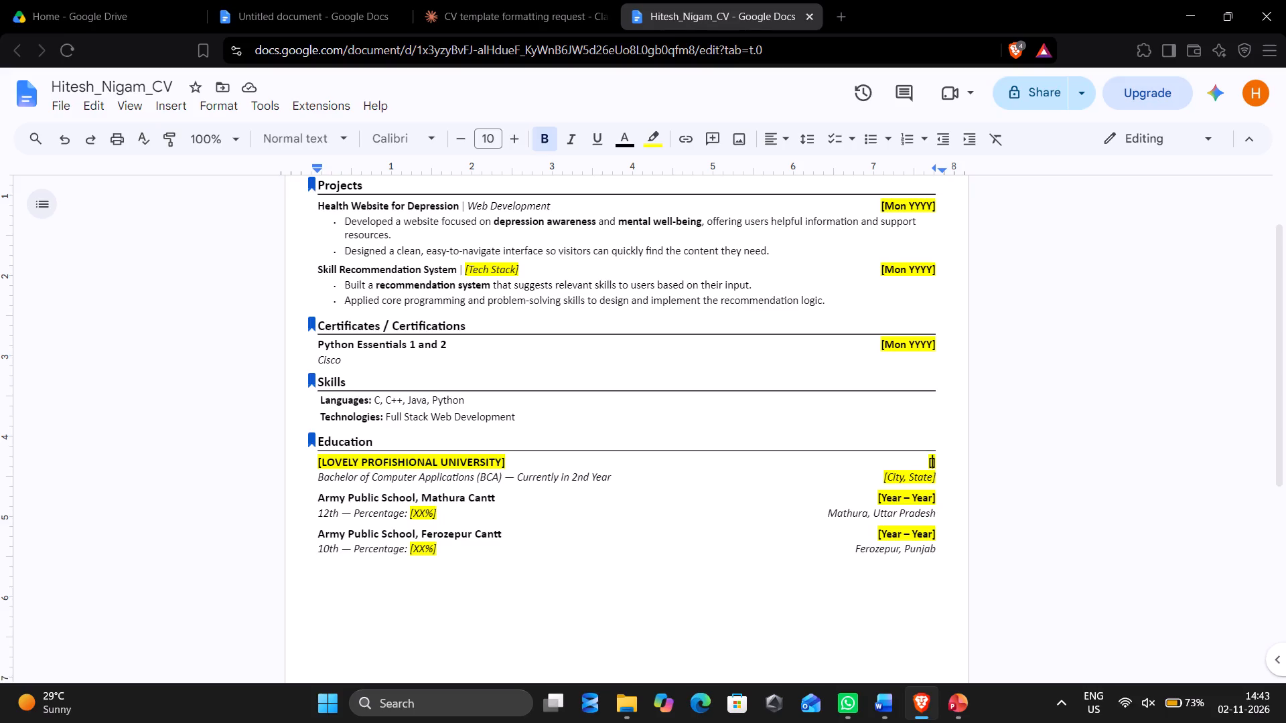
Join the Projects heading onto the end of the contact line above it.
scroll(931, 461, up, 1)
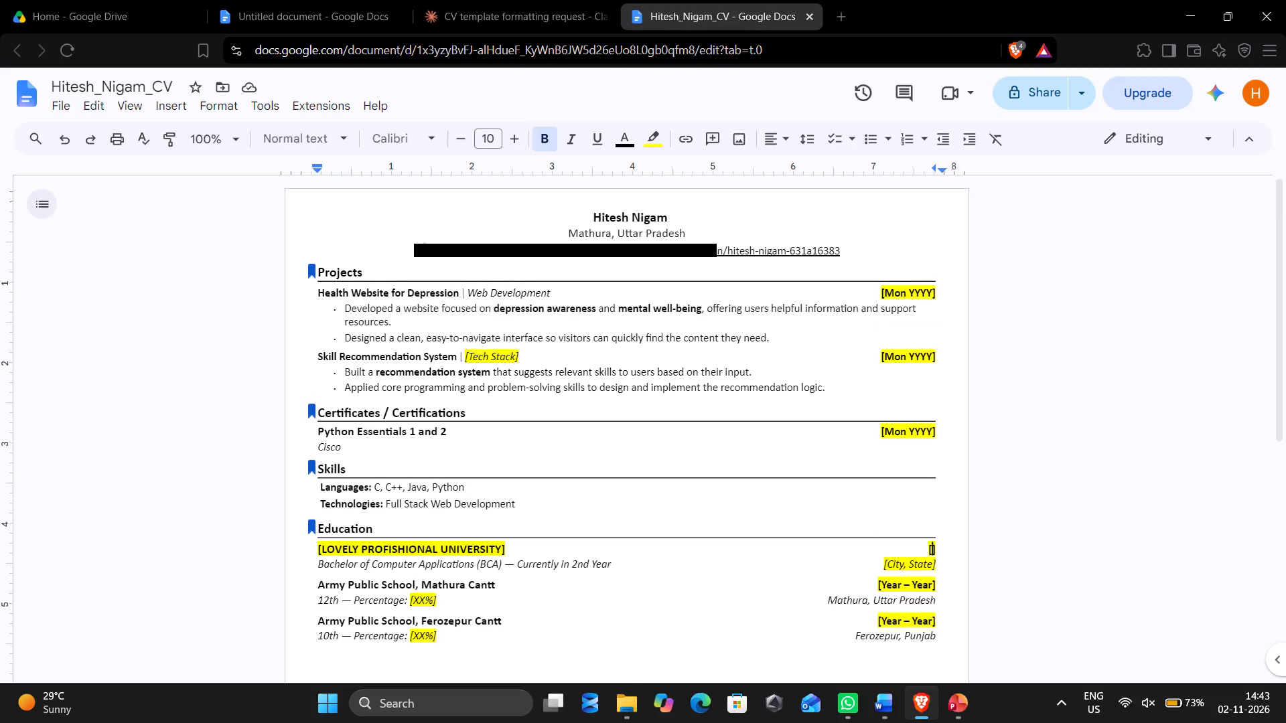
scroll(931, 461, up, 1)
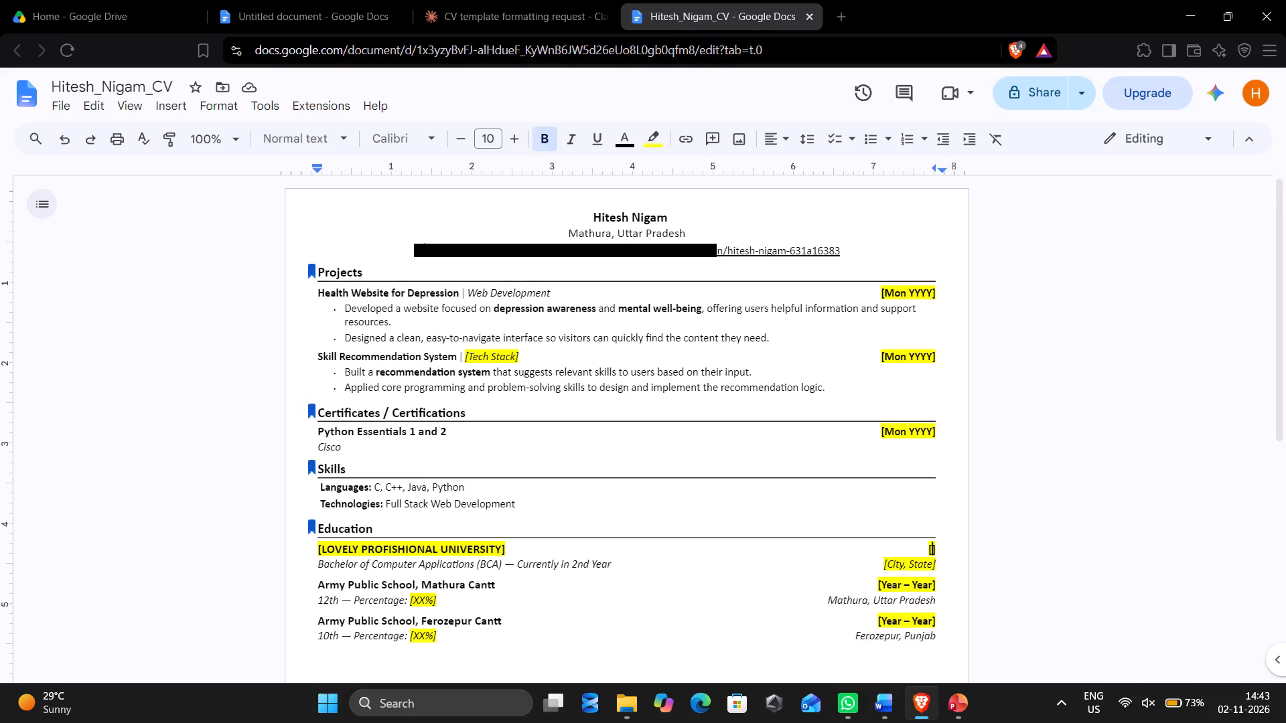
click(316, 272)
click(318, 269)
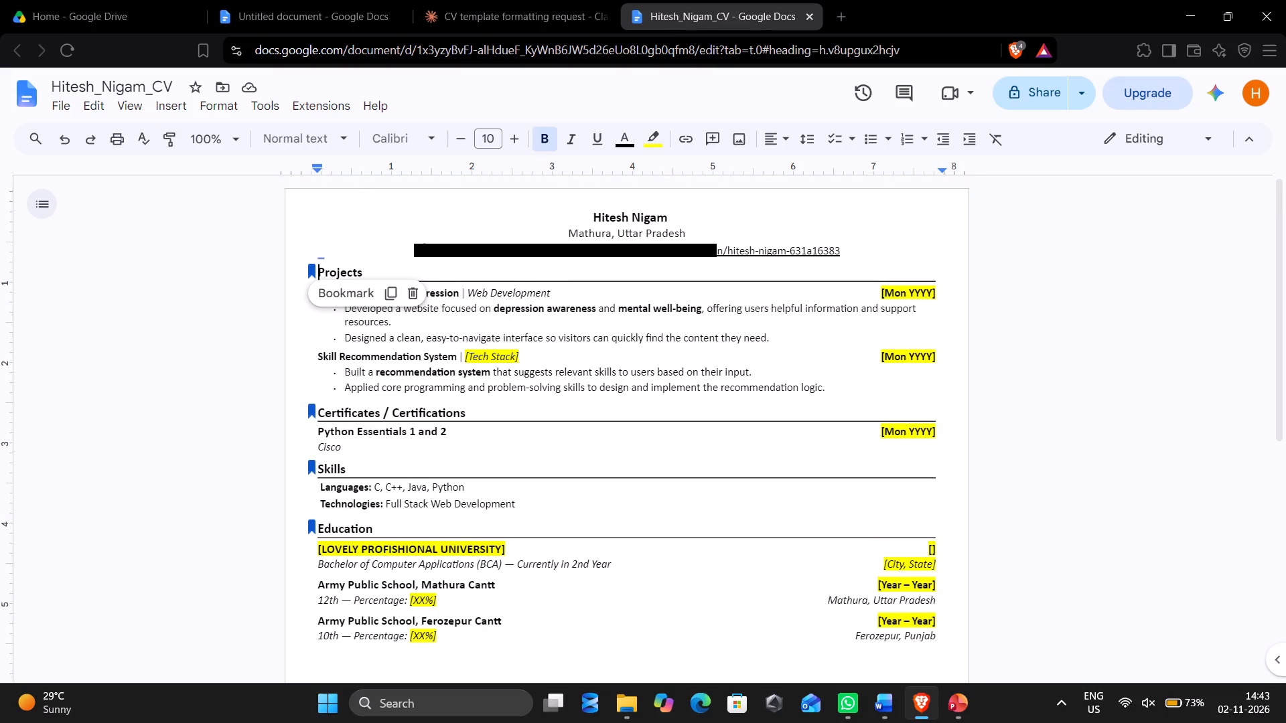
key(BackSpace)
key(BackSpace)
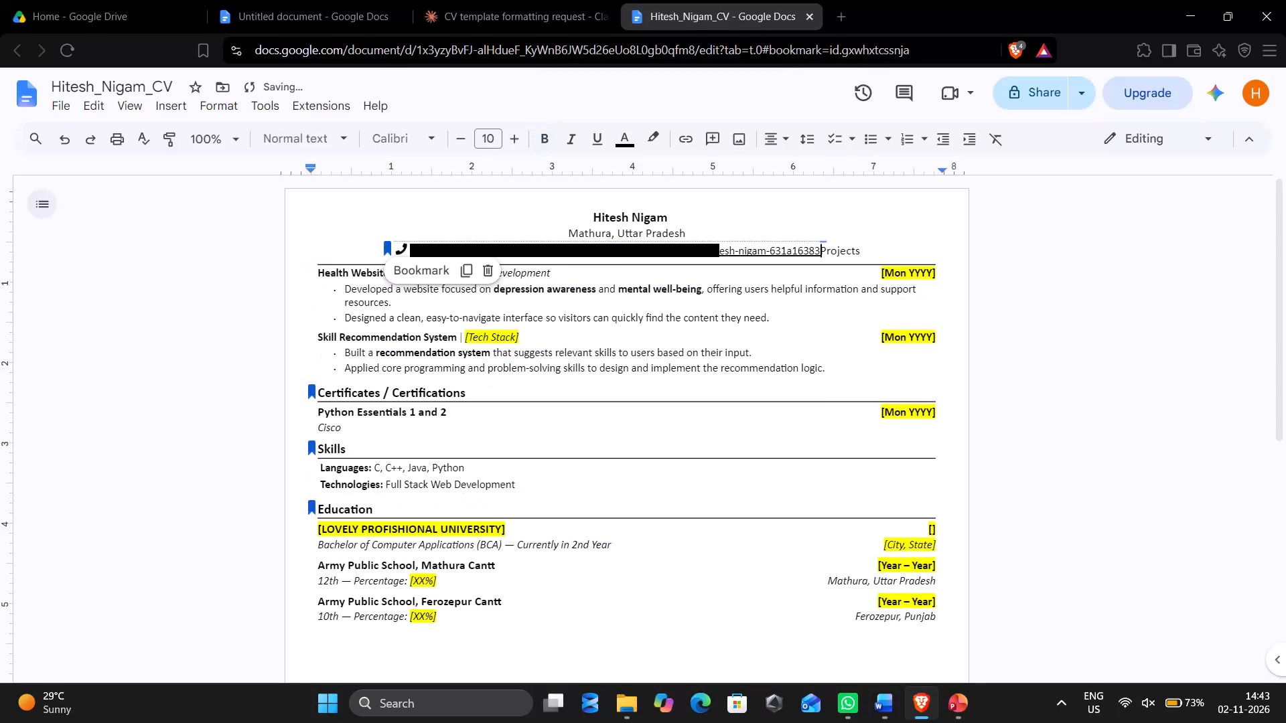
key(Return)
key(Return)
key(Return)
key(Return)
key(Return)
key(Return)
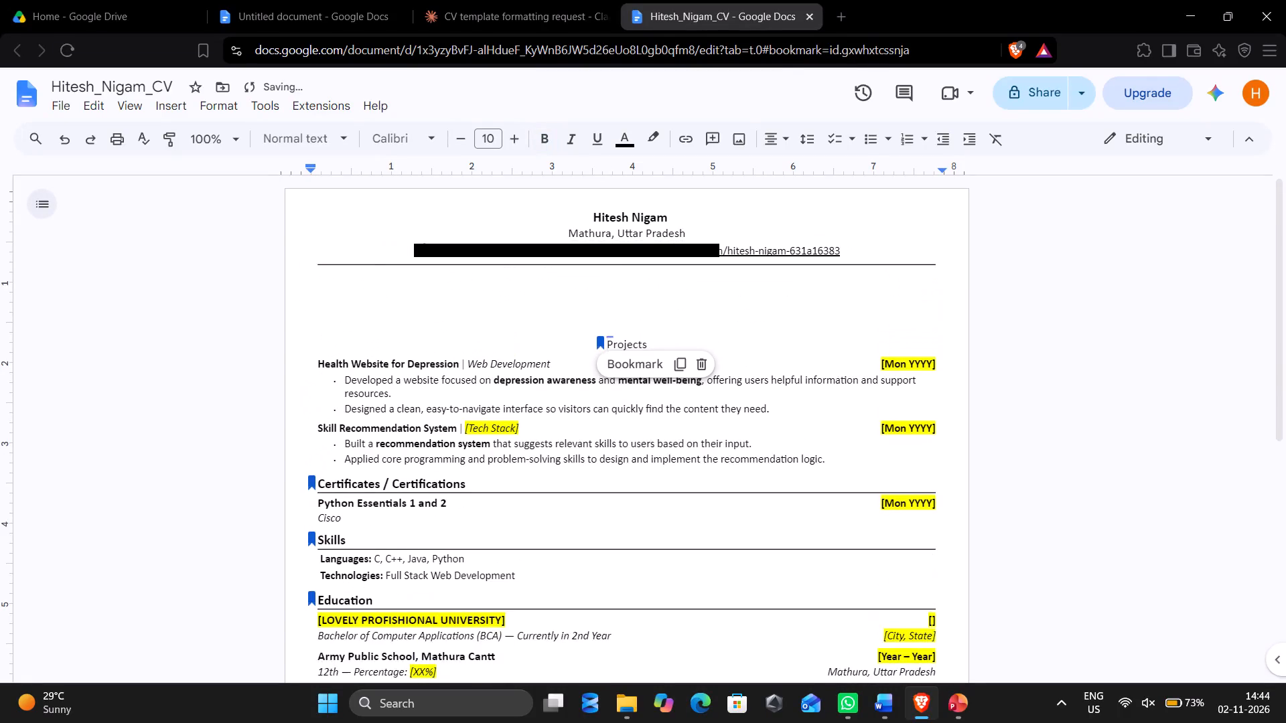
key(BackSpace)
key(BackSpace)
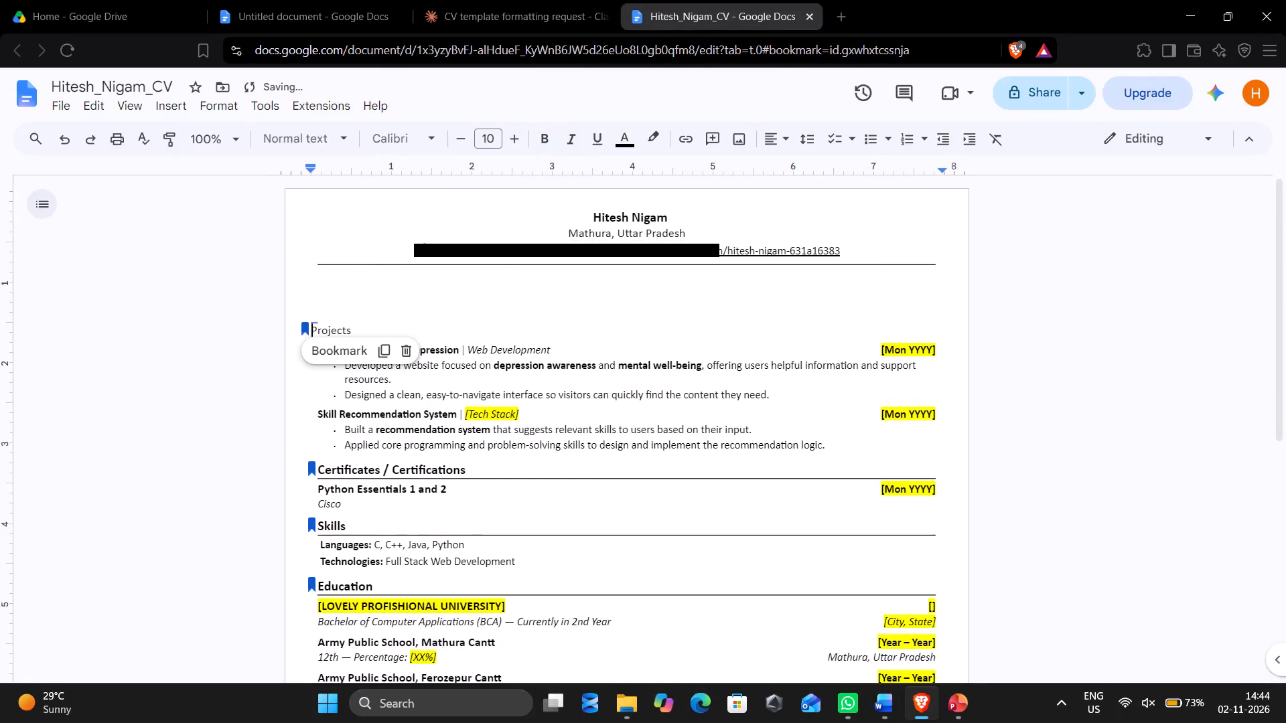
key(BackSpace)
key(BackSpace)
key(BackSpace)
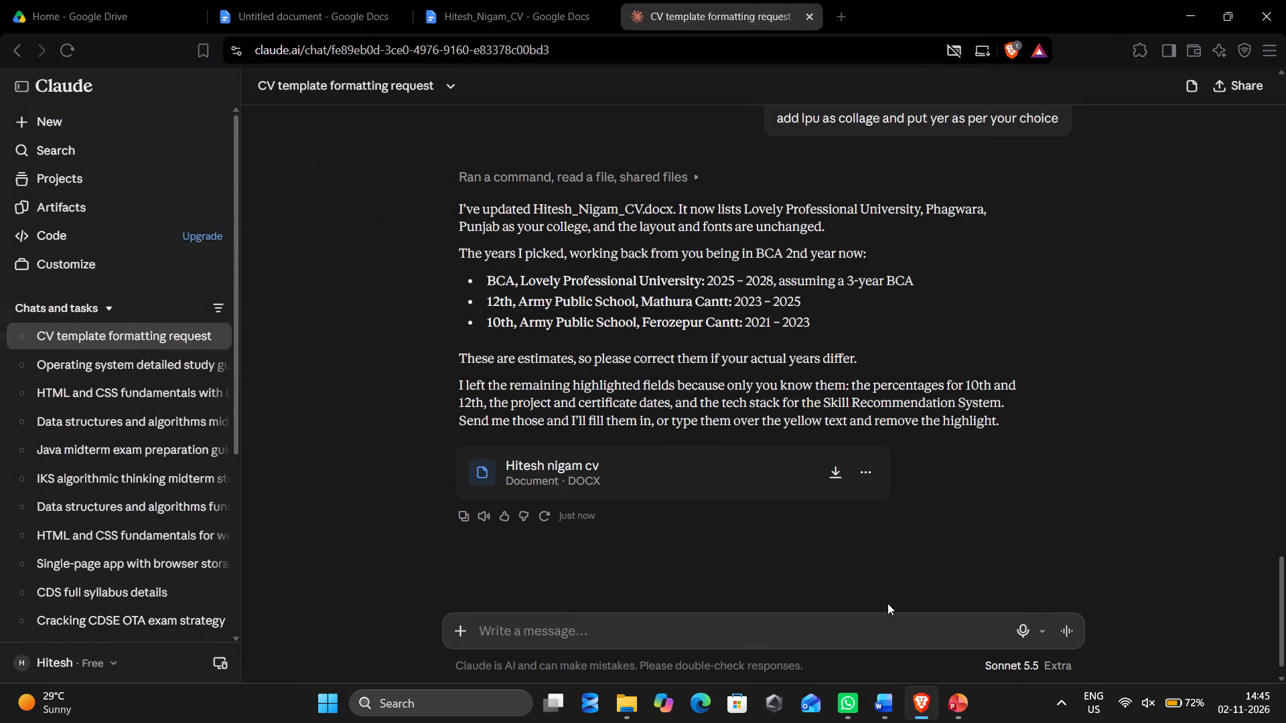
Upload the newly downloaded CV from the Downloads folder to Google Drive.
click(68, 1)
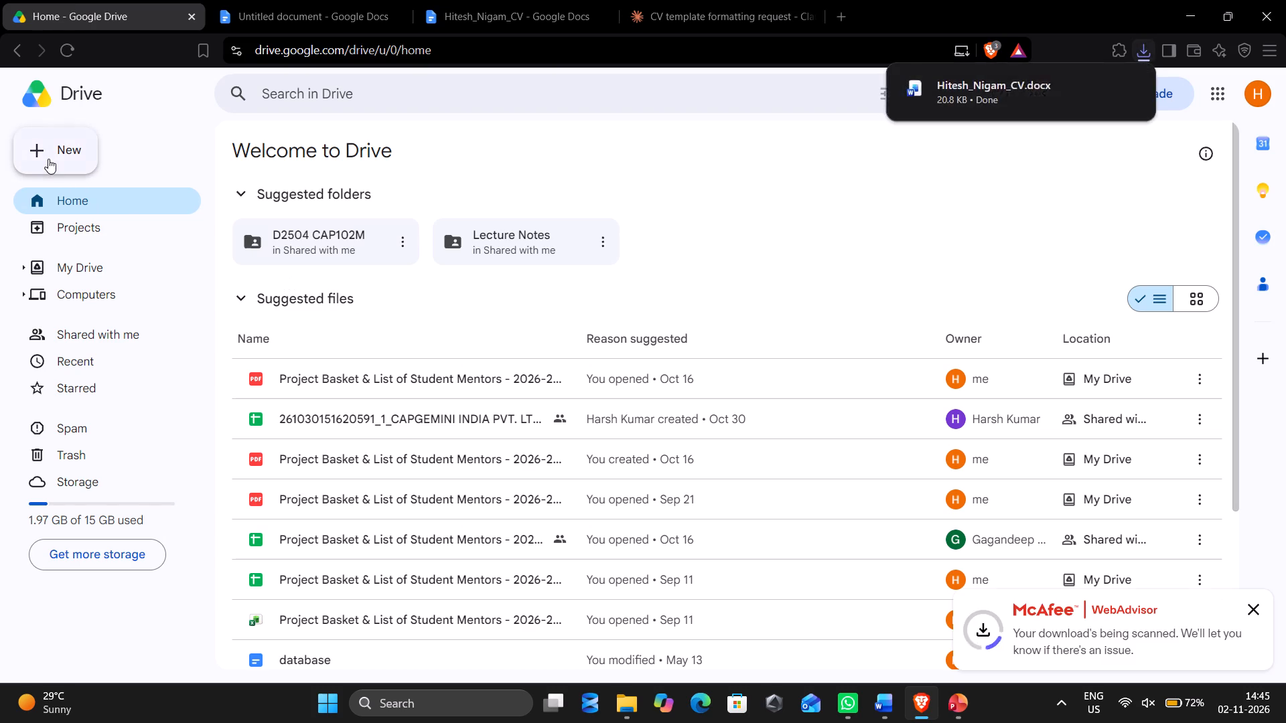
click(48, 159)
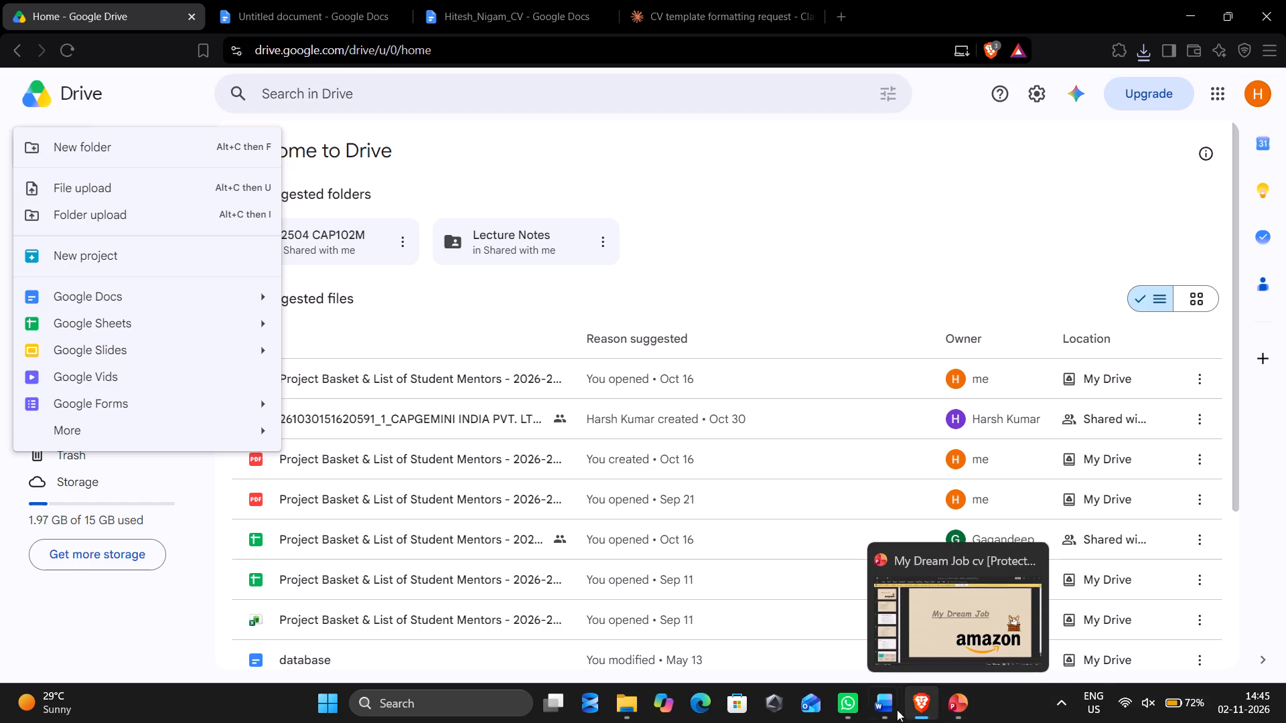
click(627, 706)
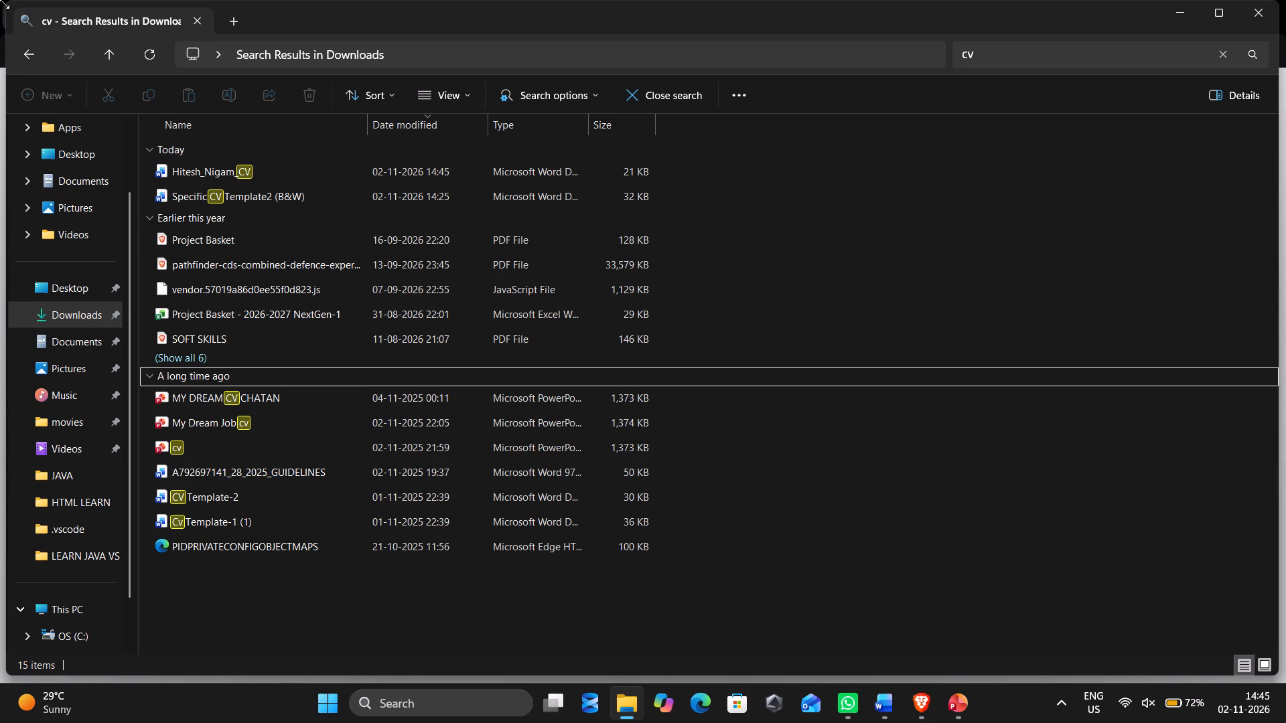
click(33, 63)
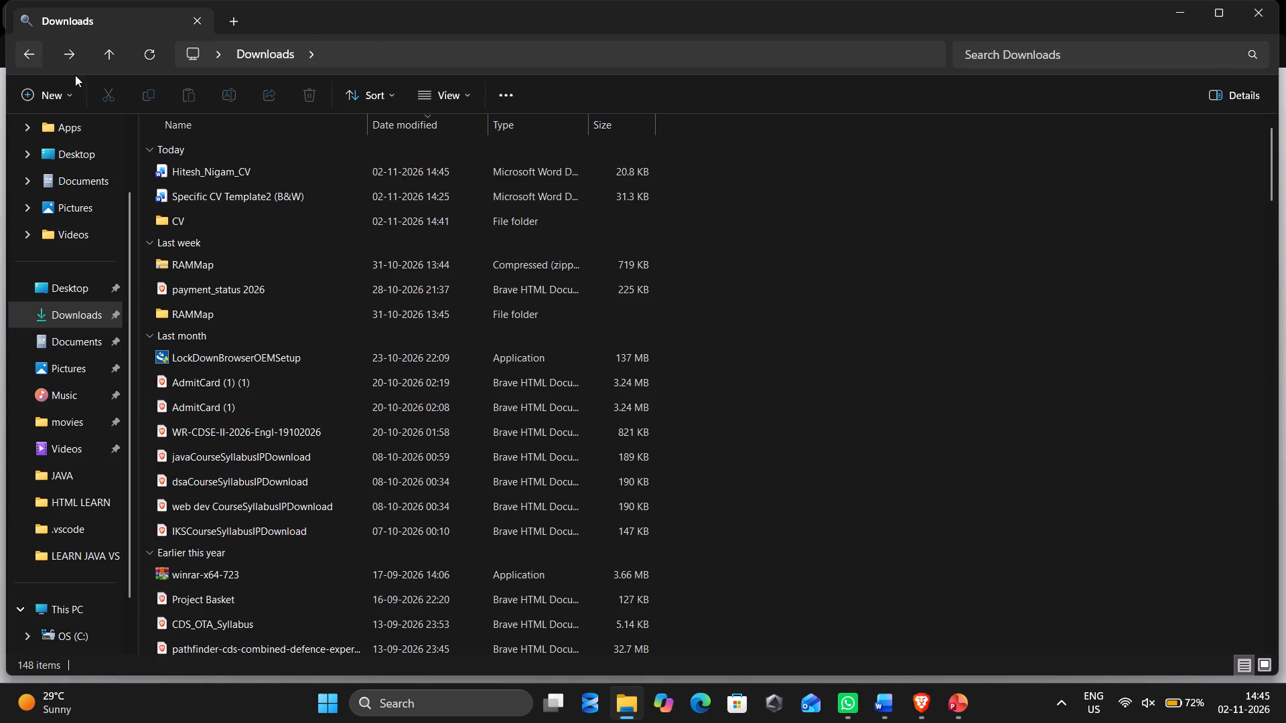
drag(212, 173, 928, 670)
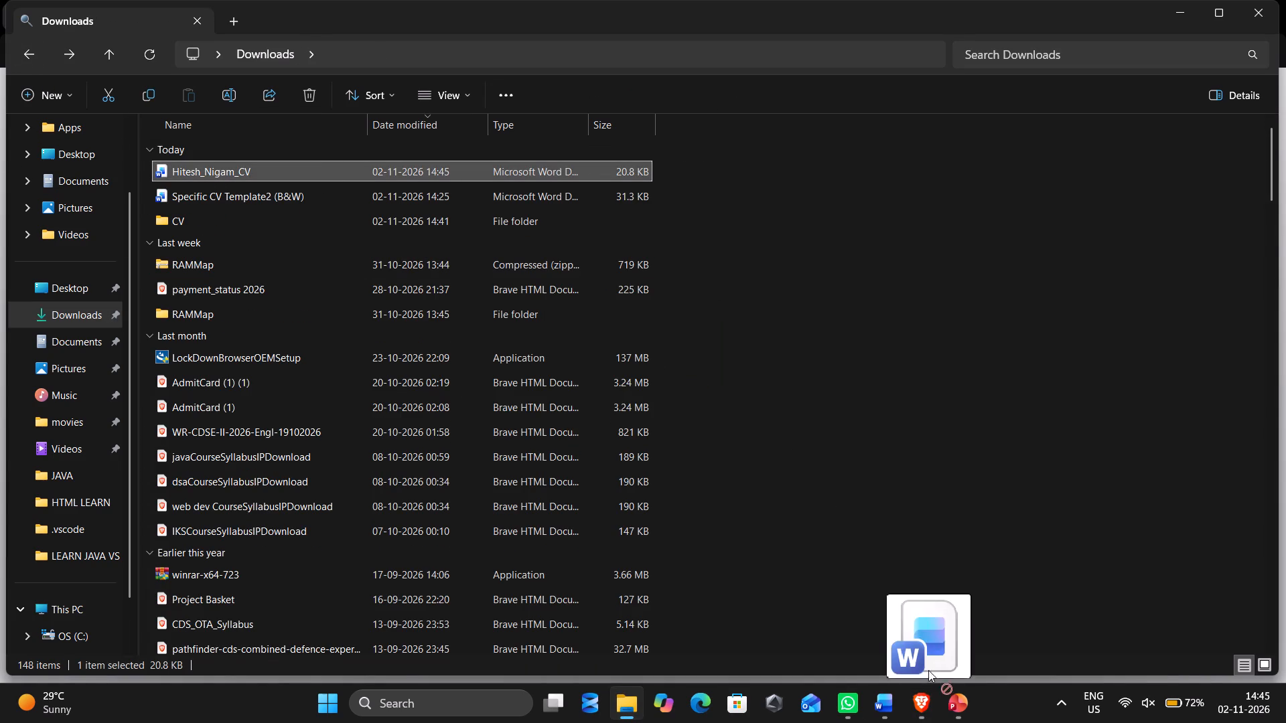
drag(928, 670, 592, 356)
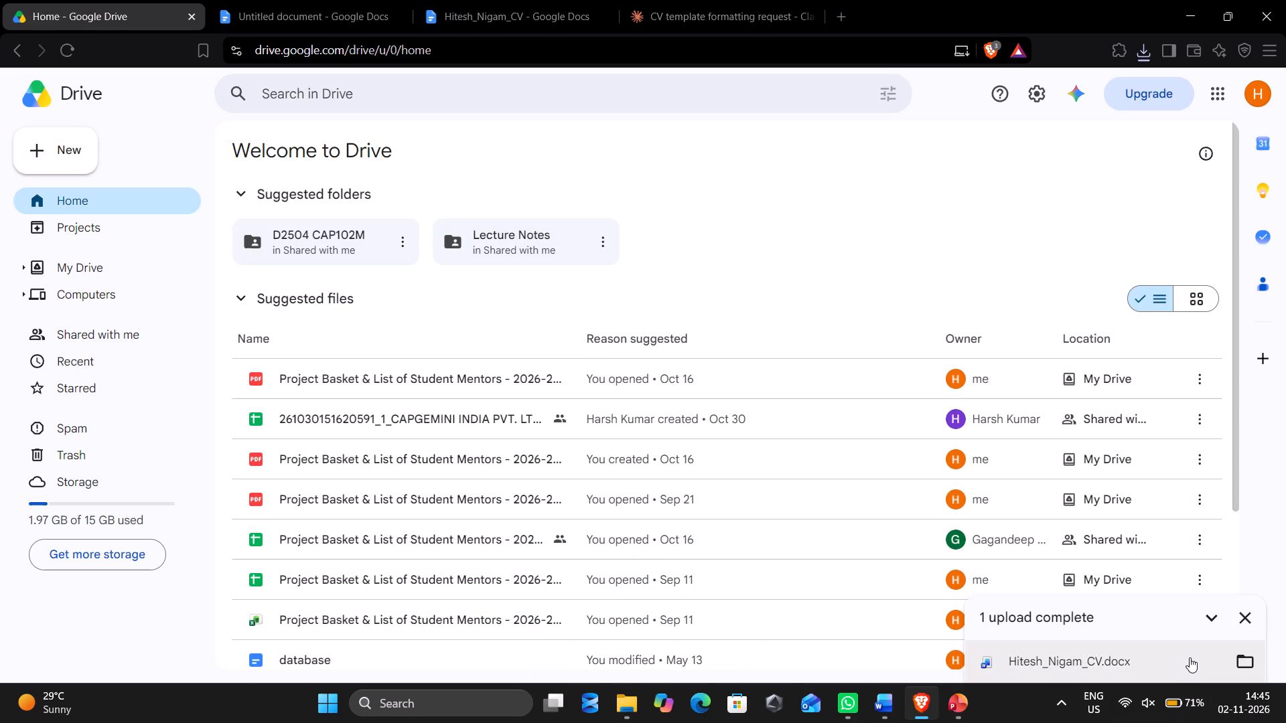
Open the uploaded CV in Google Docs and close the untitled document, the old CV and the Claude chat.
double_click(1190, 657)
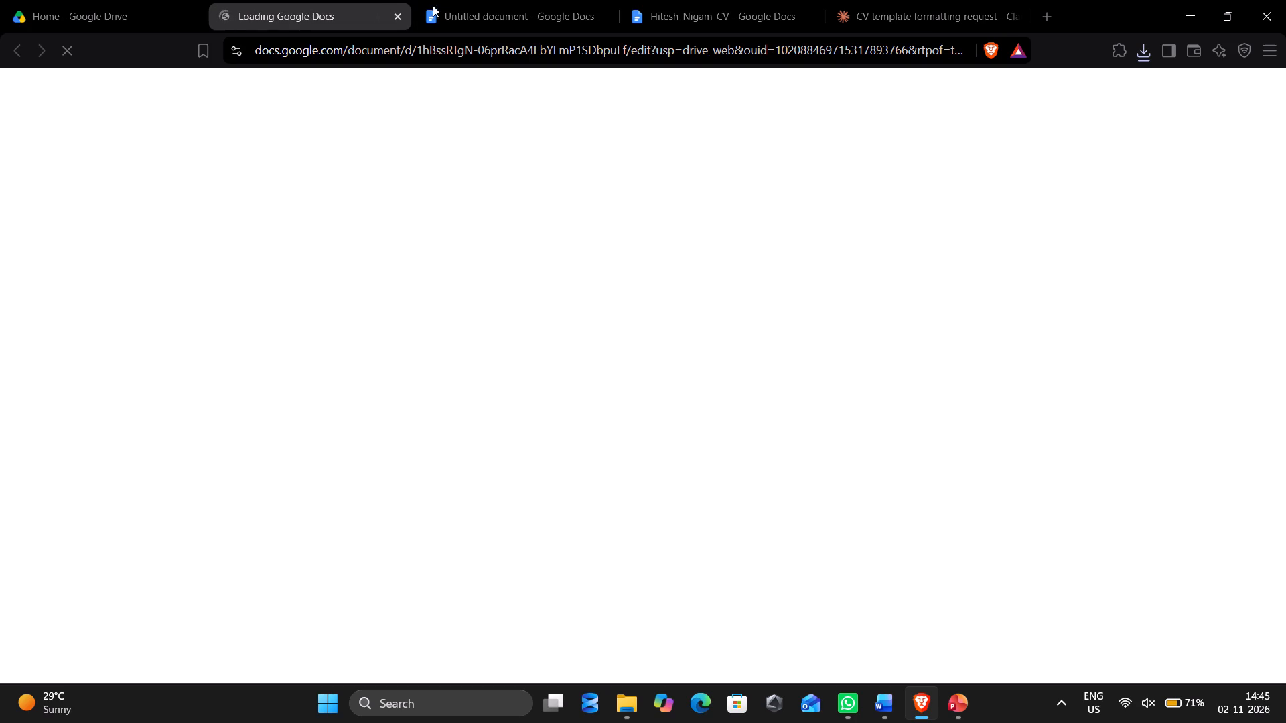
click(605, 17)
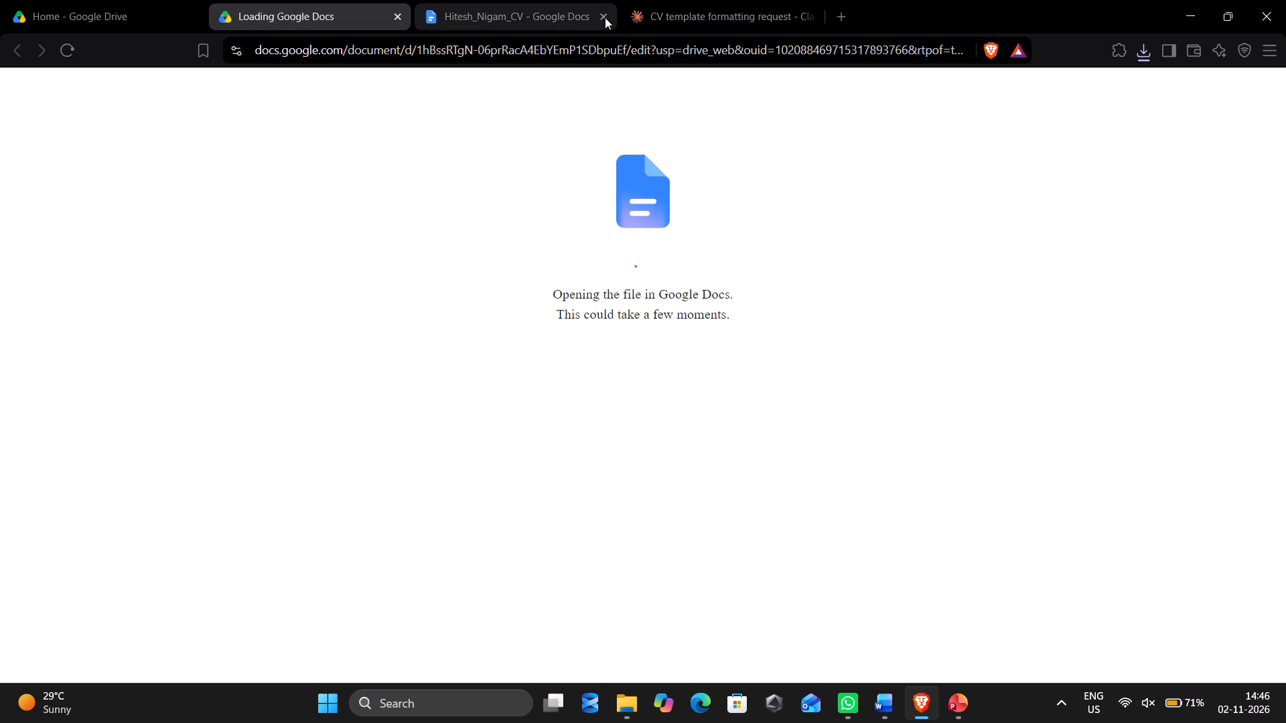
click(605, 17)
click(605, 17)
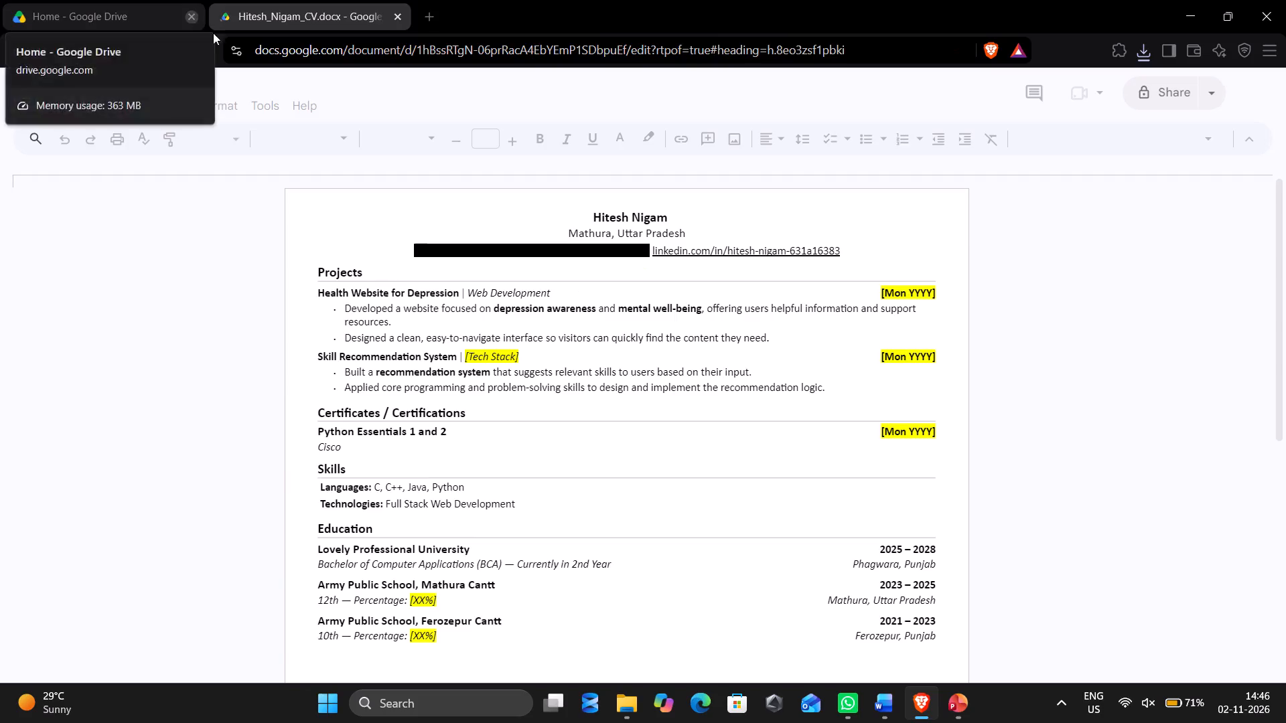
Look through the uploaded CV, checking its layout, education entries and highlighted placeholders.
scroll(654, 488, down, 1)
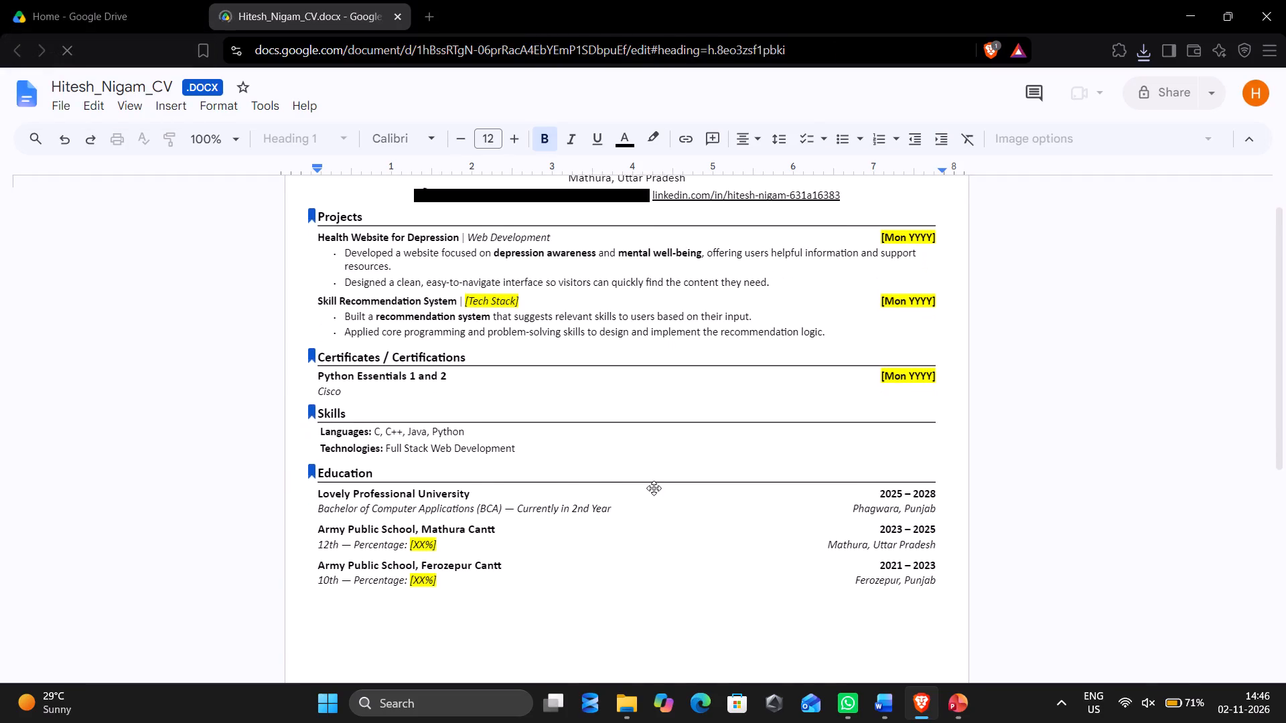
scroll(654, 488, down, 1)
scroll(654, 488, up, 1)
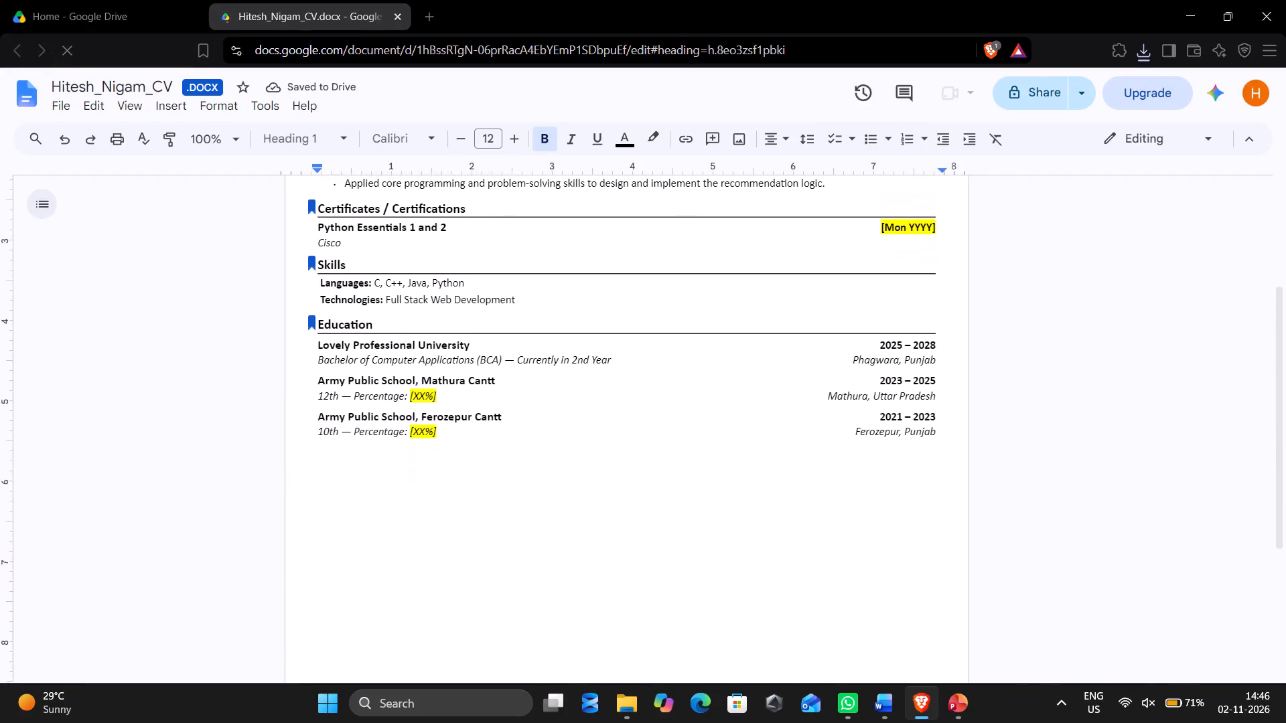
scroll(654, 488, up, 3)
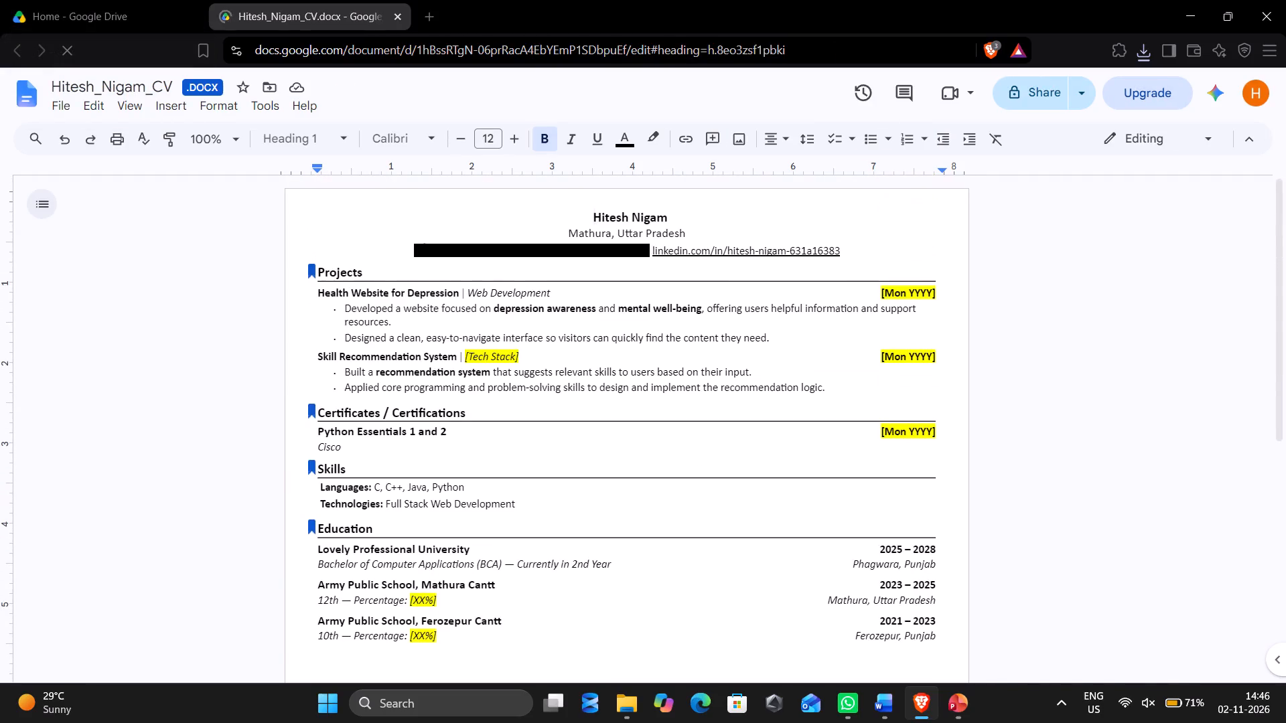
scroll(654, 488, up, 1)
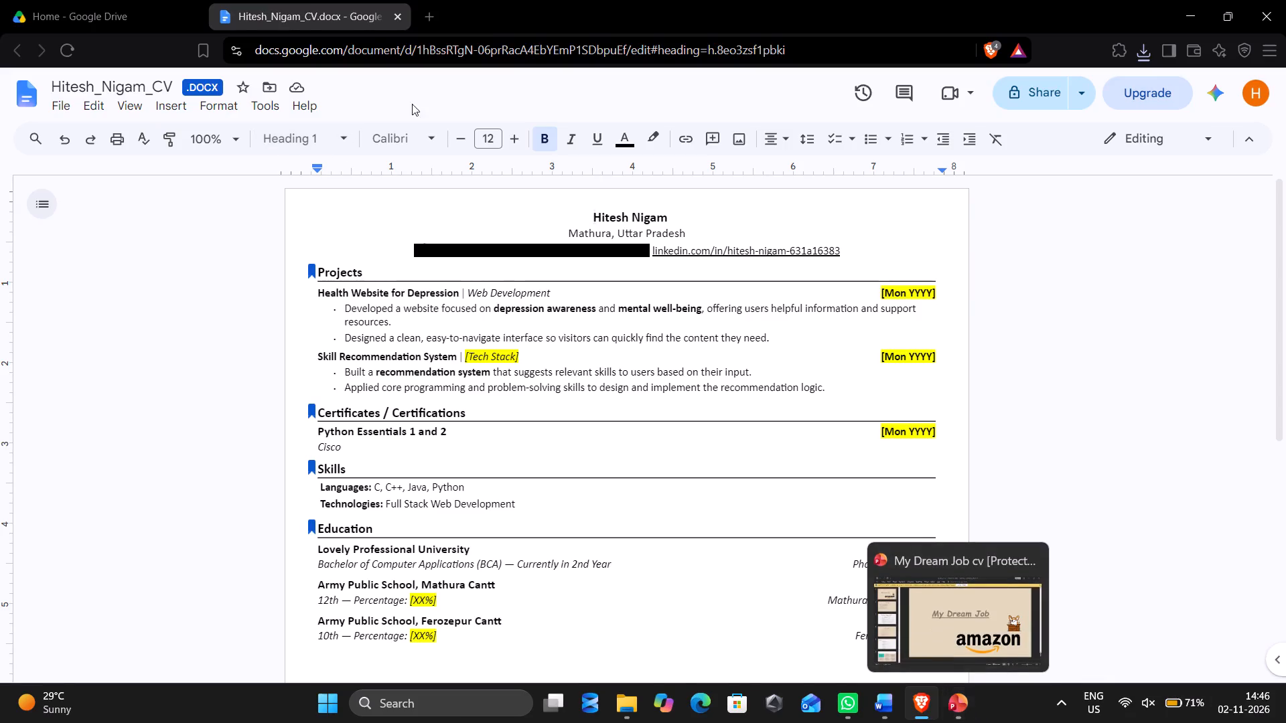
Open the downloaded CV from the Downloads folder in Word and enable editing.
click(630, 702)
double_click(202, 167)
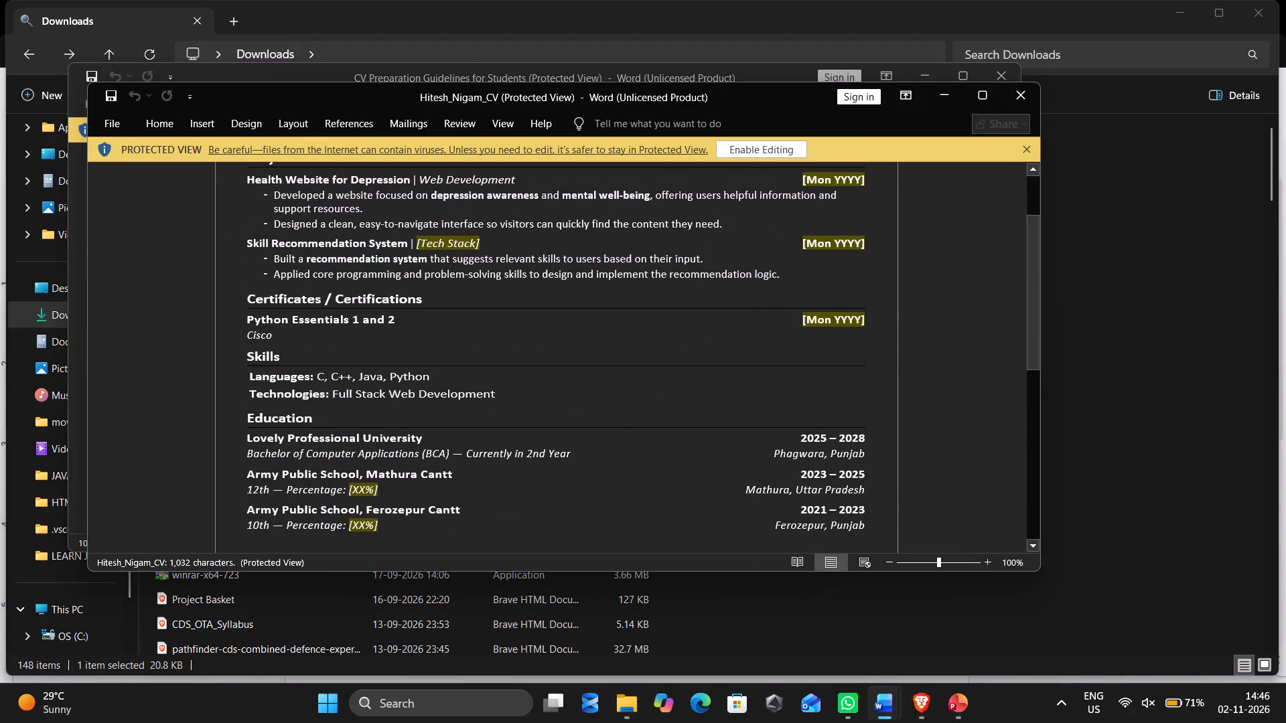
scroll(579, 349, up, 1)
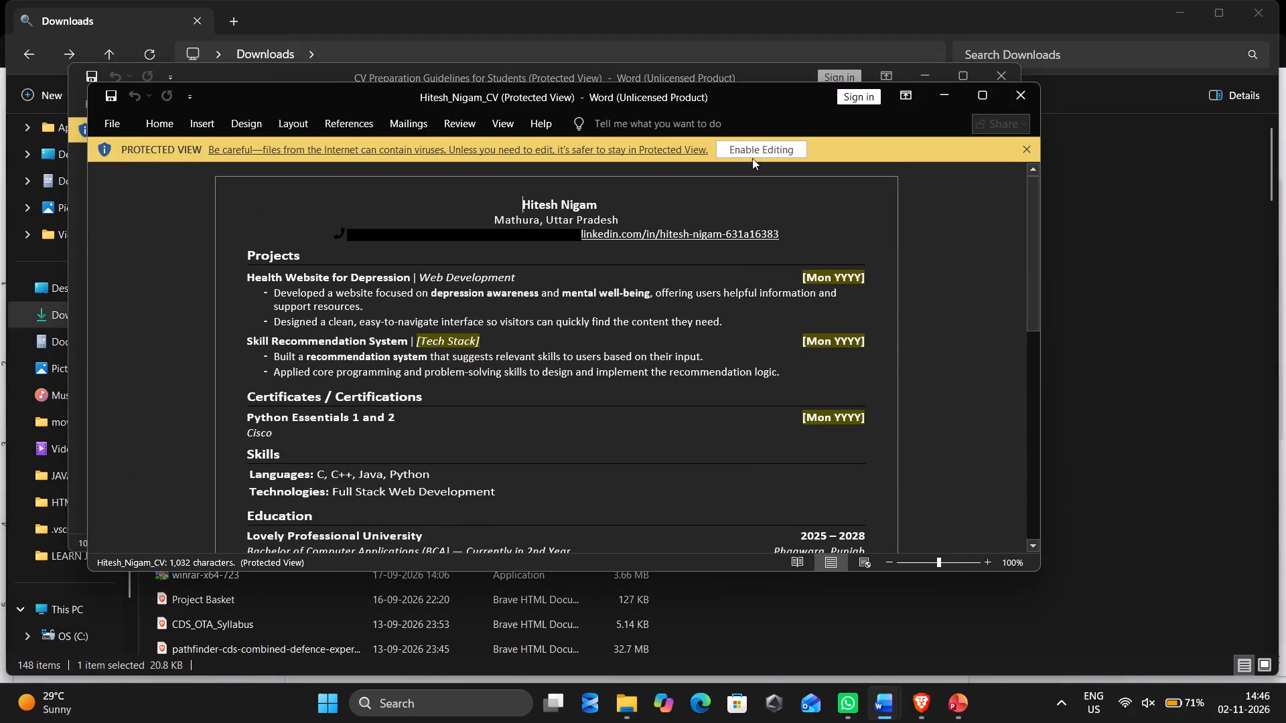
click(752, 159)
click(755, 150)
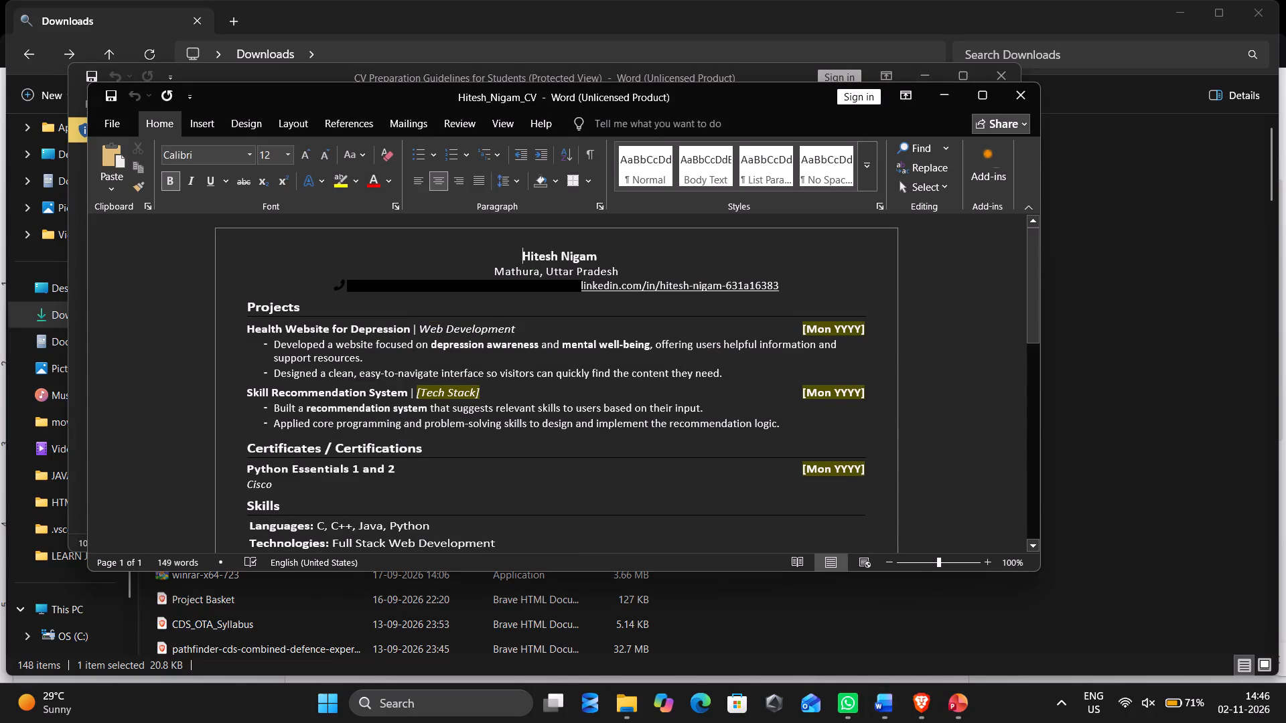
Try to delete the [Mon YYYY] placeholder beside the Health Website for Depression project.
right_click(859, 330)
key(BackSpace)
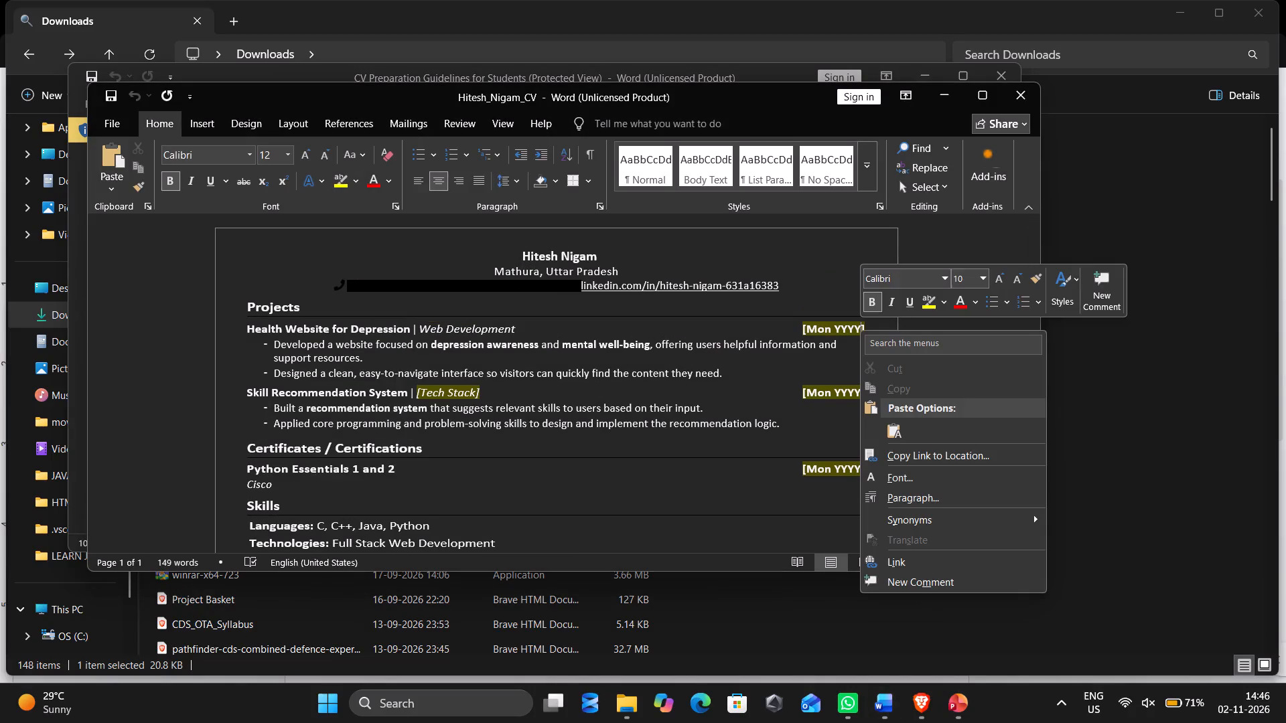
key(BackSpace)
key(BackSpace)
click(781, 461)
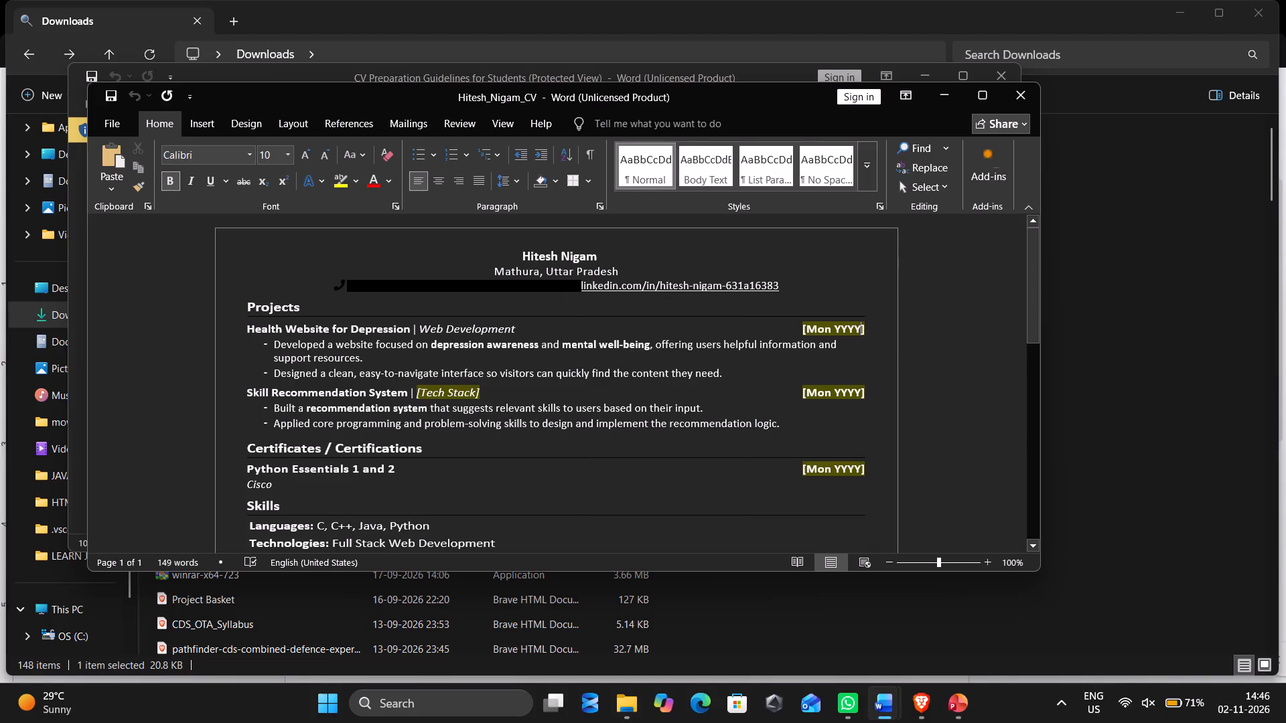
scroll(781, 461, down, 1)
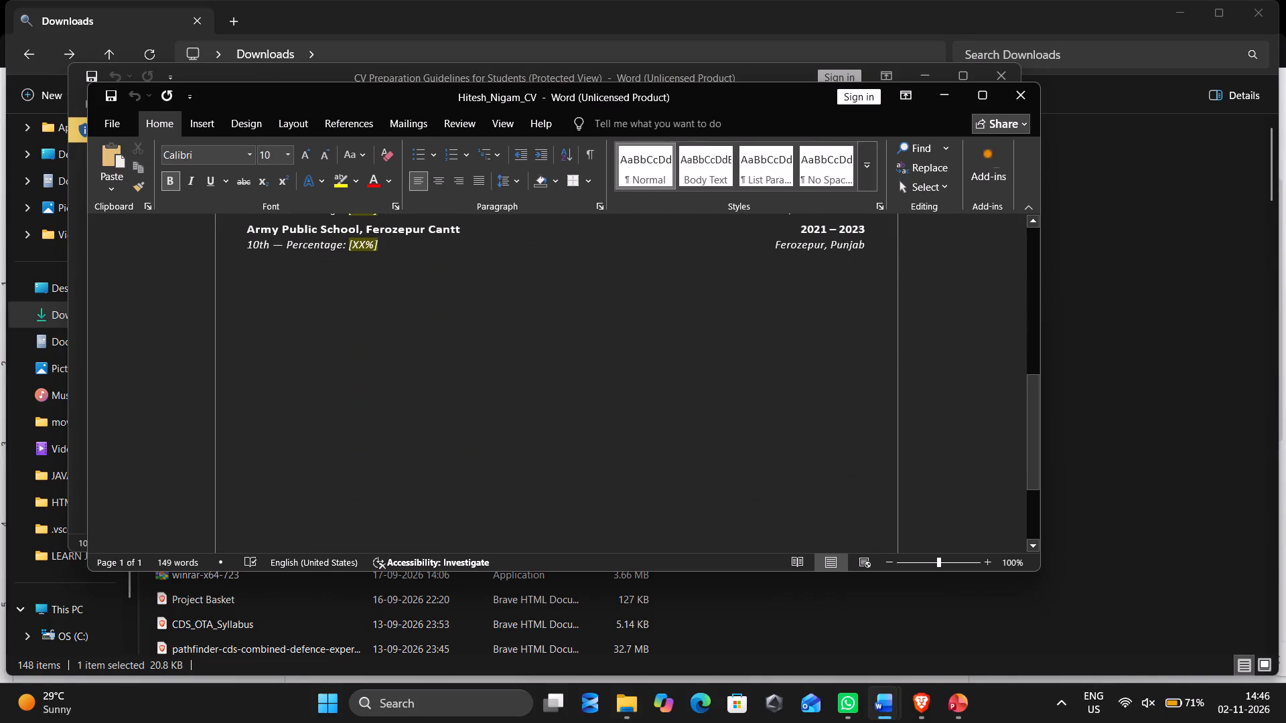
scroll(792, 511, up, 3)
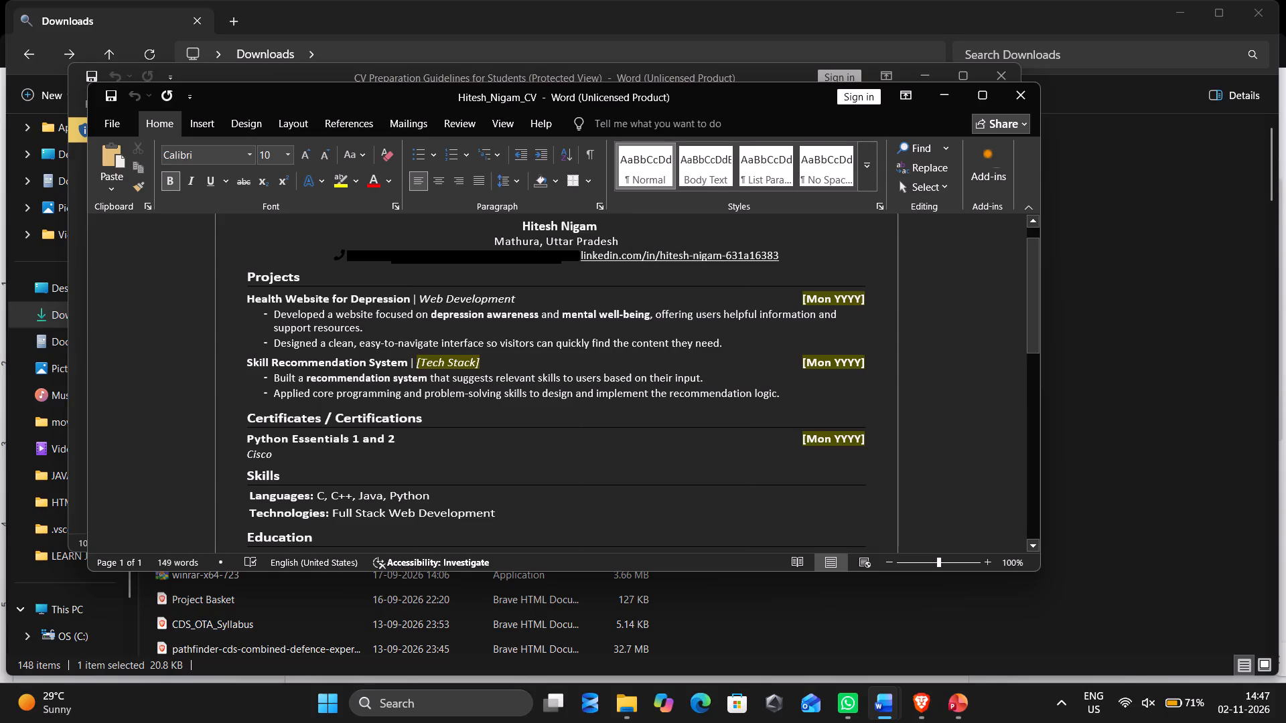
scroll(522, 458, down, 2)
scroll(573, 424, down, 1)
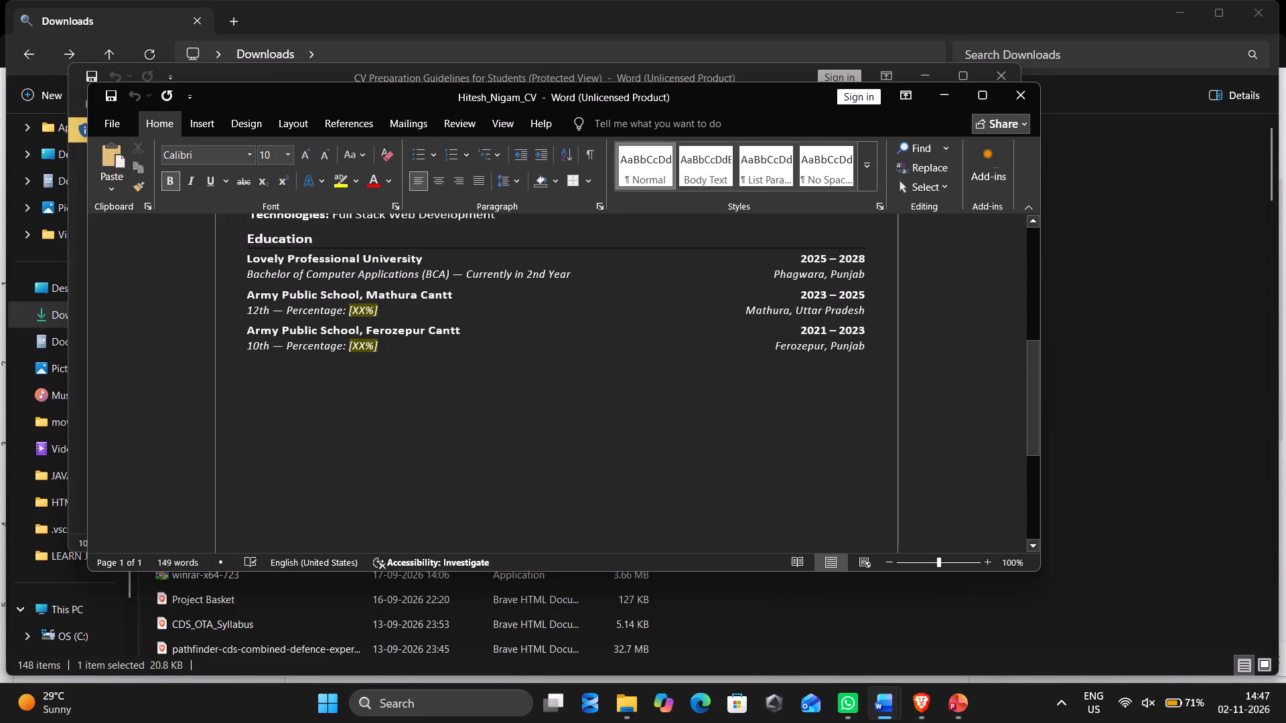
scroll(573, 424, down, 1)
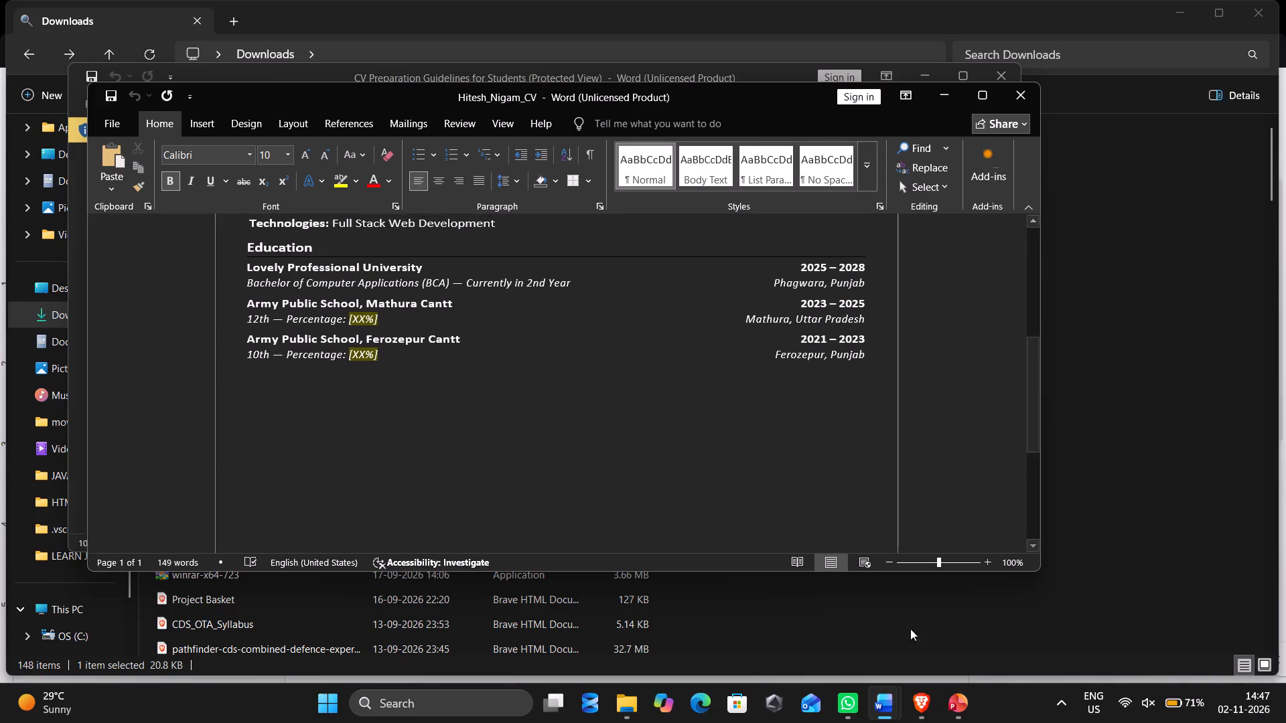
Switch to the CV in Google Docs and set the 12th percentage at Army Public School, Mathura Cantt to 85%.
click(920, 701)
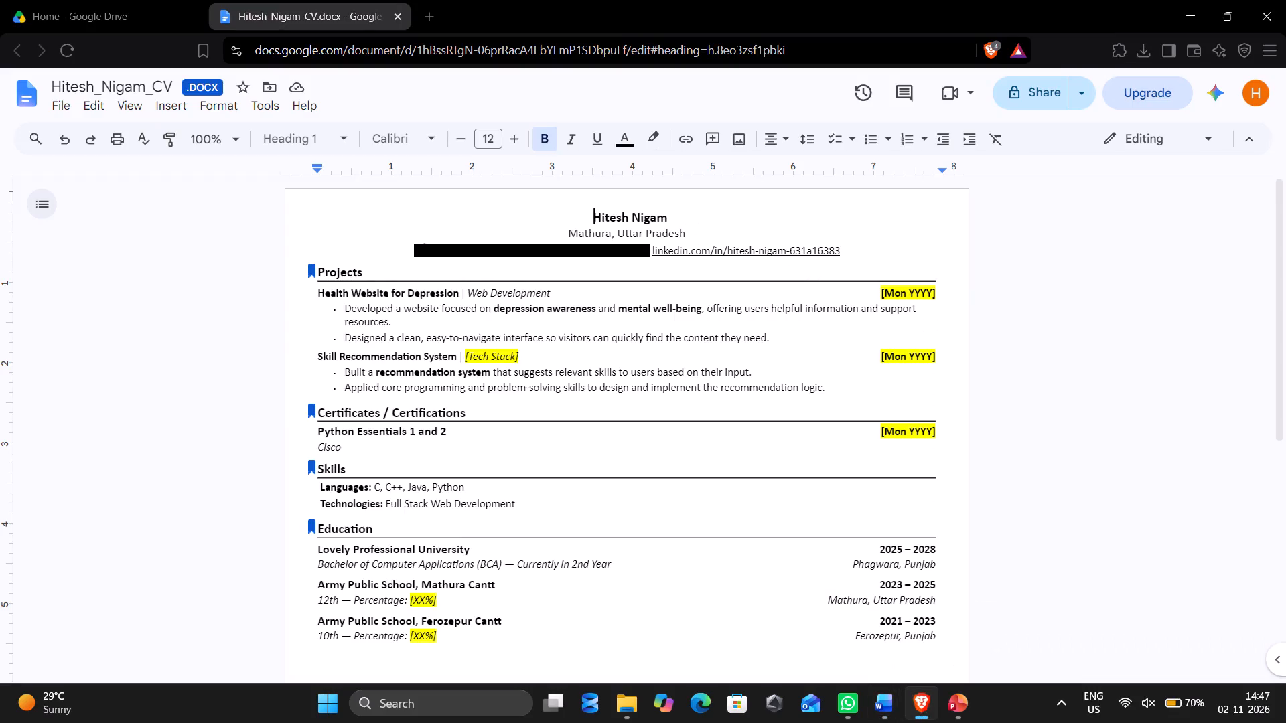
click(435, 601)
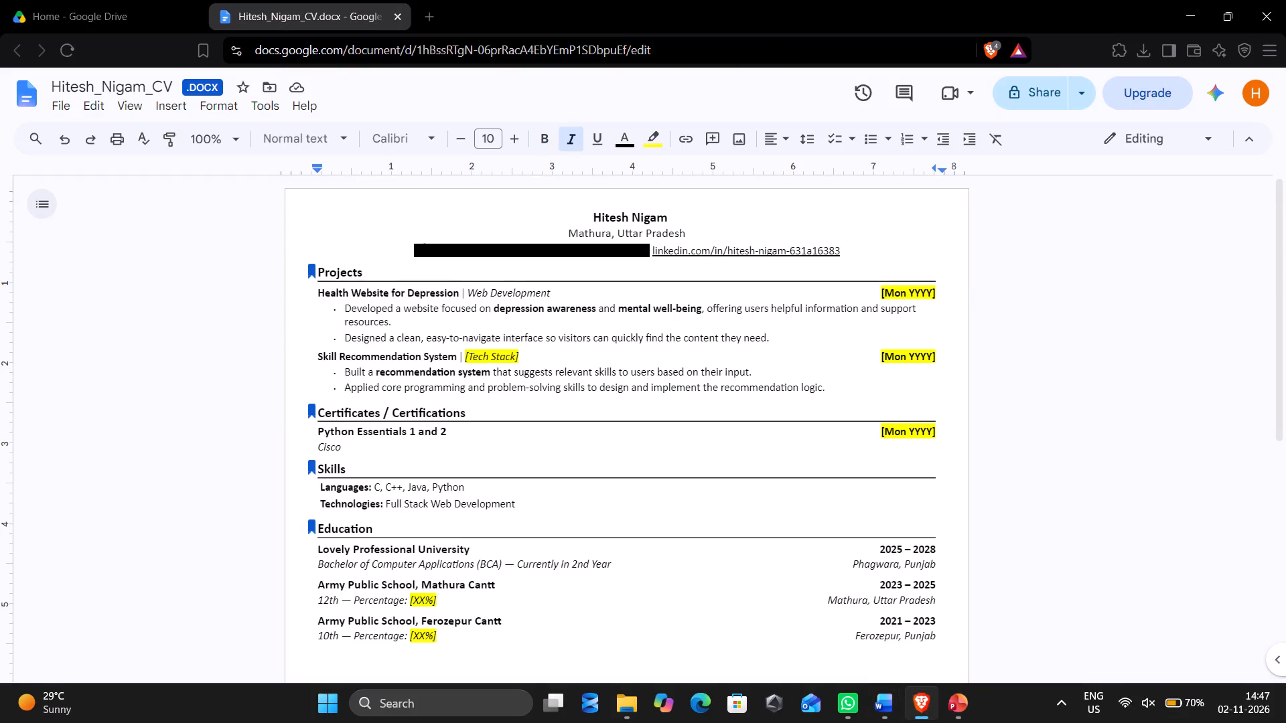
click(432, 600)
key(BackSpace)
key(BackSpace)
key(BackSpace)
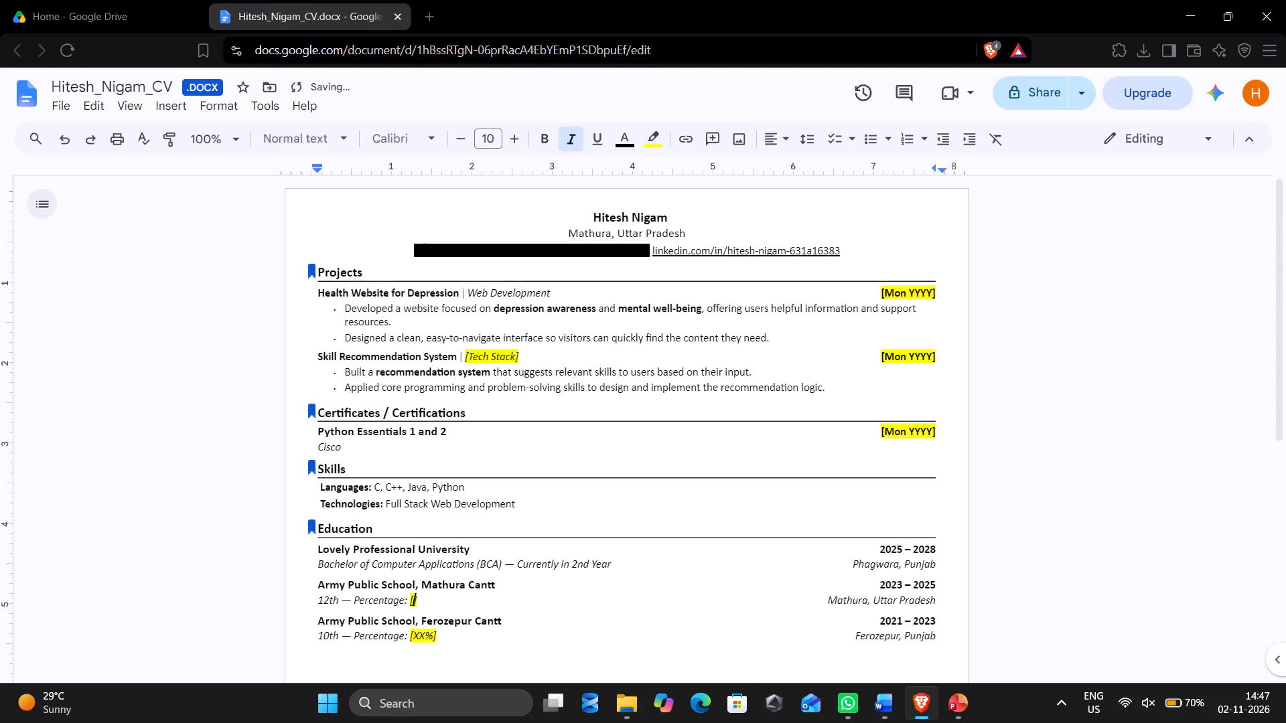
text(85)
key(5)
key(BackSpace)
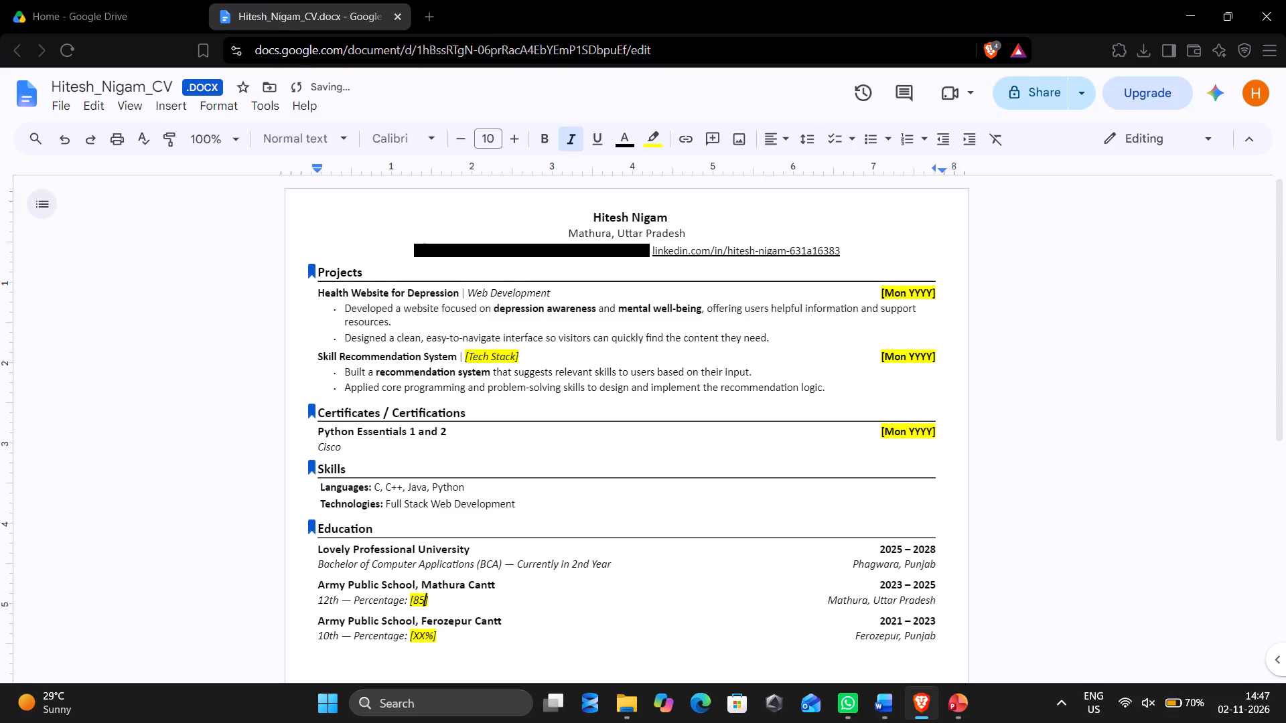
key(shift+percent)
Set the 10th percentage at Army Public School, Ferozepur Cantt to 70%.
click(425, 638)
key(BackSpace)
key(BackSpace)
text(70)
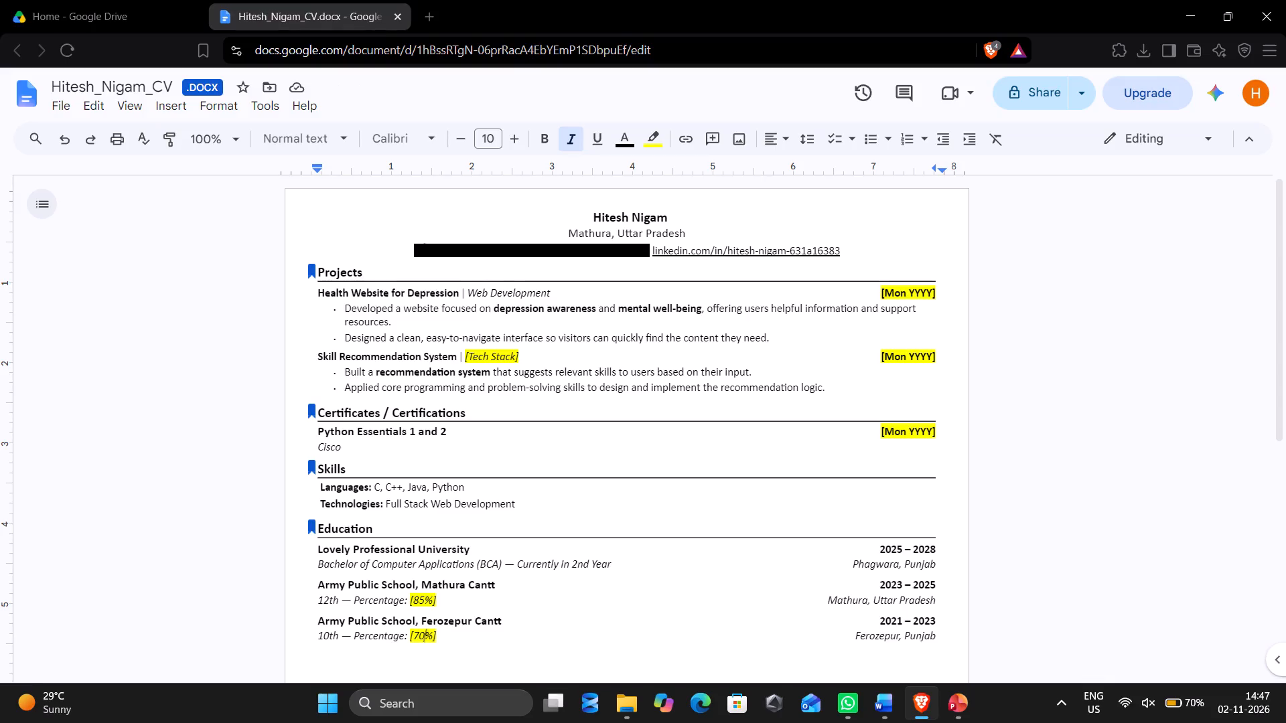
Delete the [Mon YYYY] placeholder, including its brackets, beside the Python Essentials 1 and 2 certificate.
scroll(909, 543, up, 1)
click(929, 432)
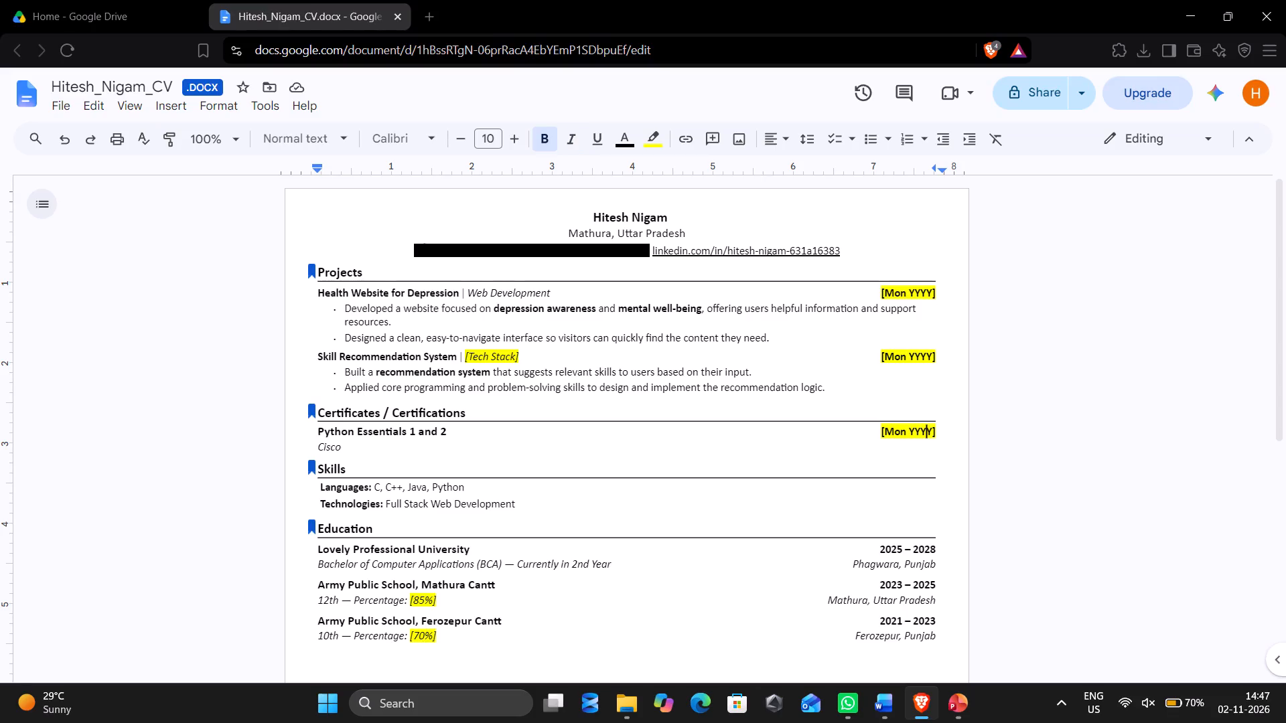
click(929, 433)
key(Right)
text(\\)
key(BackSpace)
key(BackSpace)
key(BackSpace)
key(BackSpace)
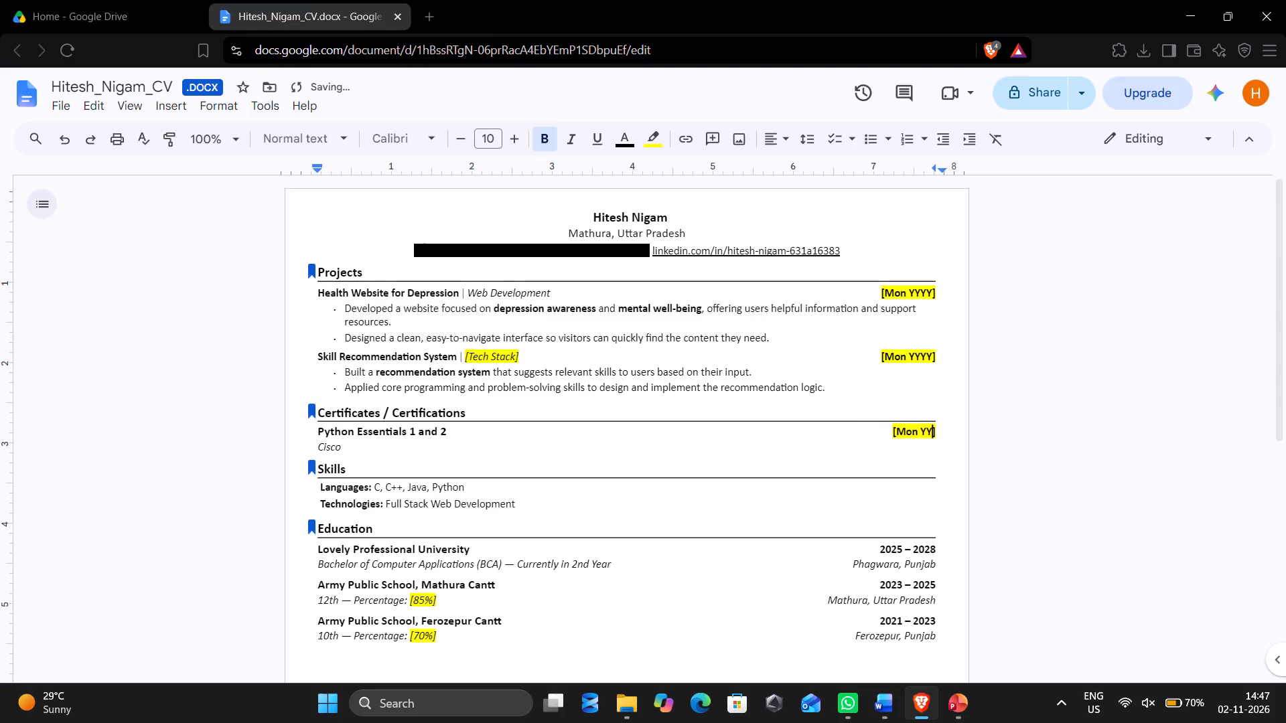
key(BackSpace)
key(BackSpace)
key(BackSpace)
key(BackSpace)
key(BackSpace)
key(BackSpace)
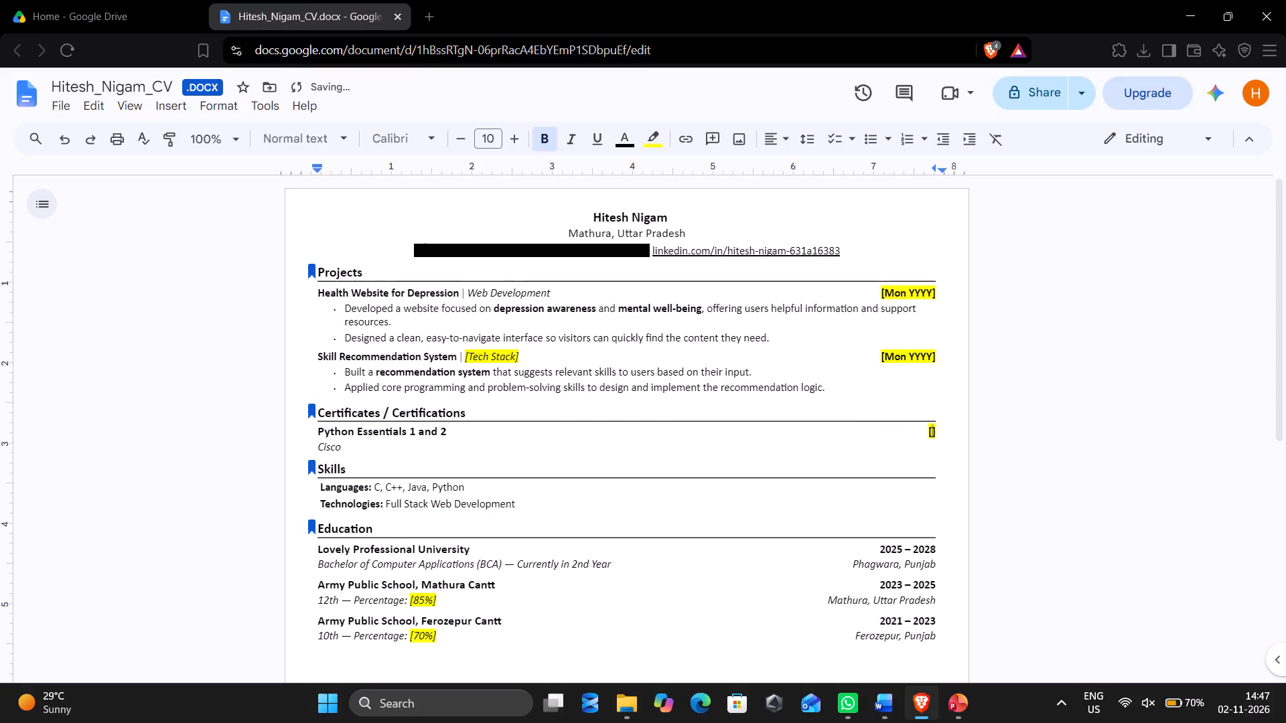
key(Right)
key(BackSpace)
key(BackSpace)
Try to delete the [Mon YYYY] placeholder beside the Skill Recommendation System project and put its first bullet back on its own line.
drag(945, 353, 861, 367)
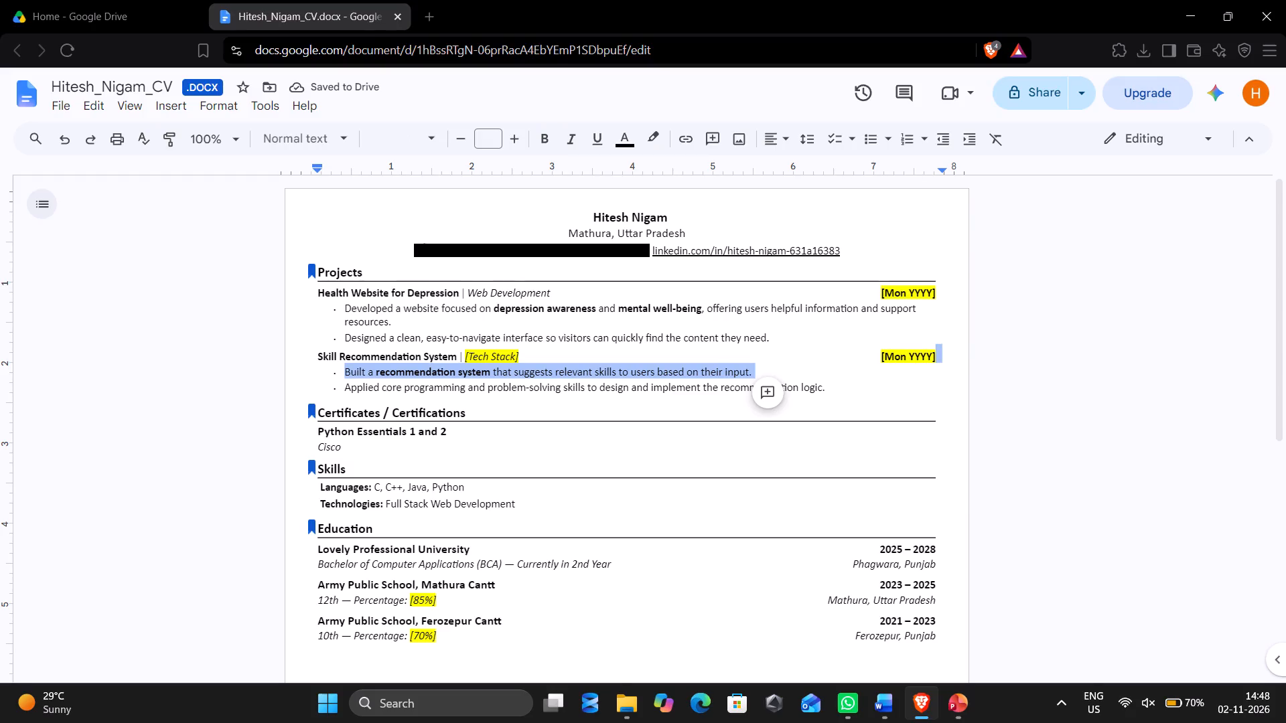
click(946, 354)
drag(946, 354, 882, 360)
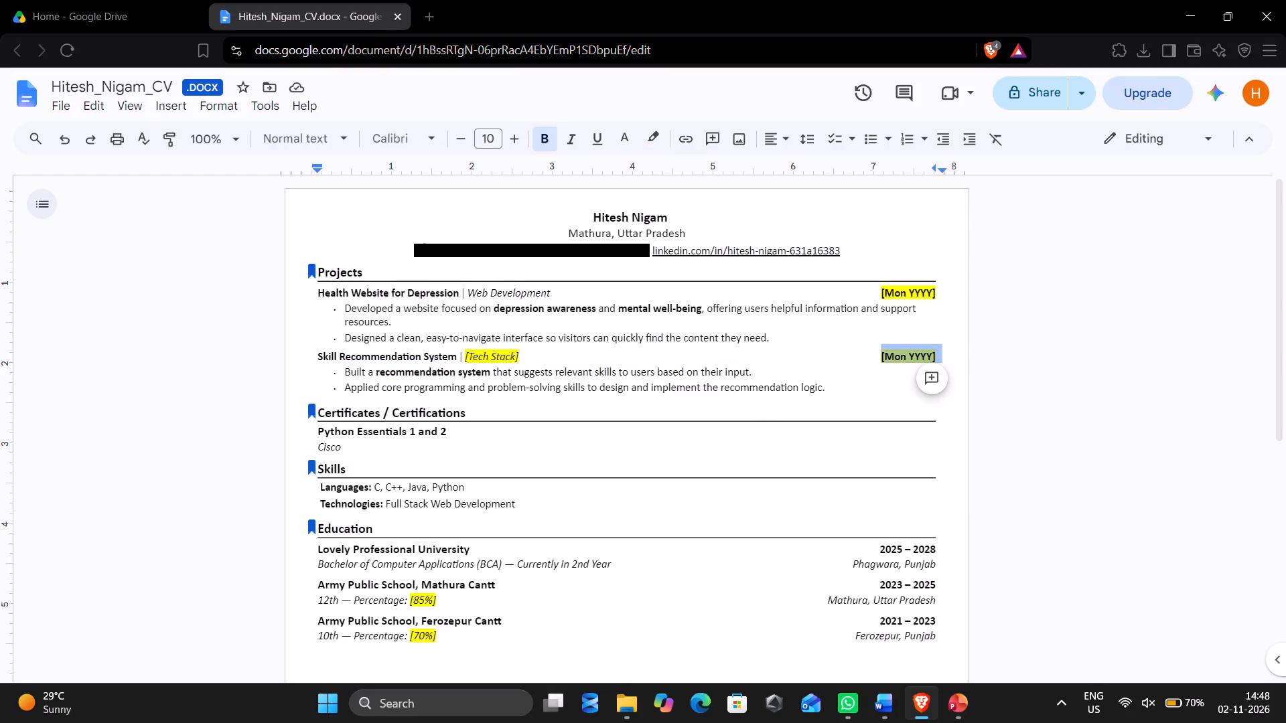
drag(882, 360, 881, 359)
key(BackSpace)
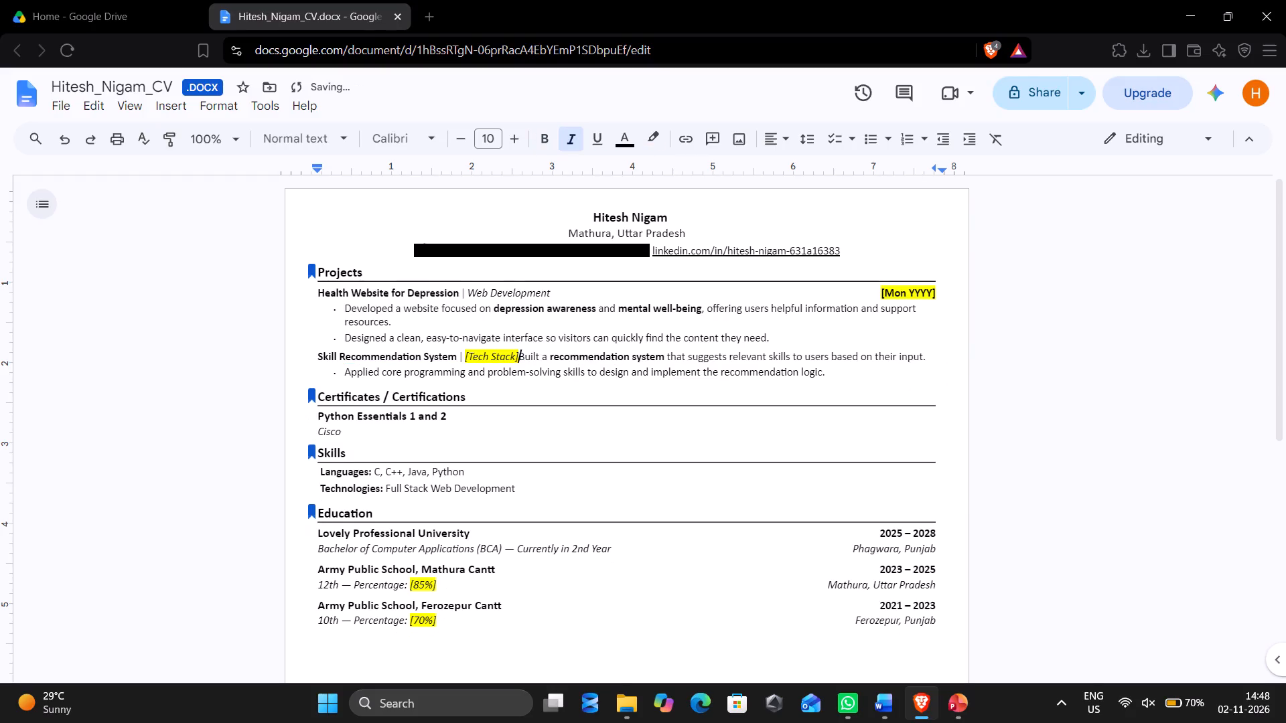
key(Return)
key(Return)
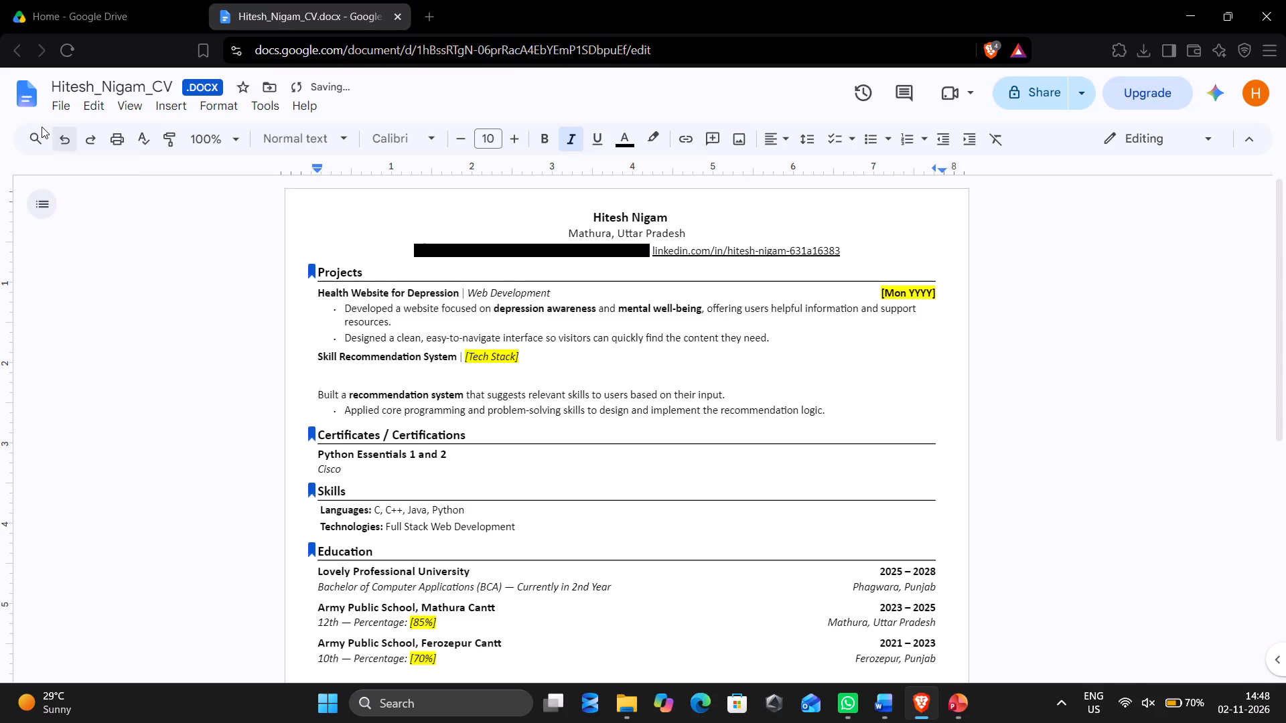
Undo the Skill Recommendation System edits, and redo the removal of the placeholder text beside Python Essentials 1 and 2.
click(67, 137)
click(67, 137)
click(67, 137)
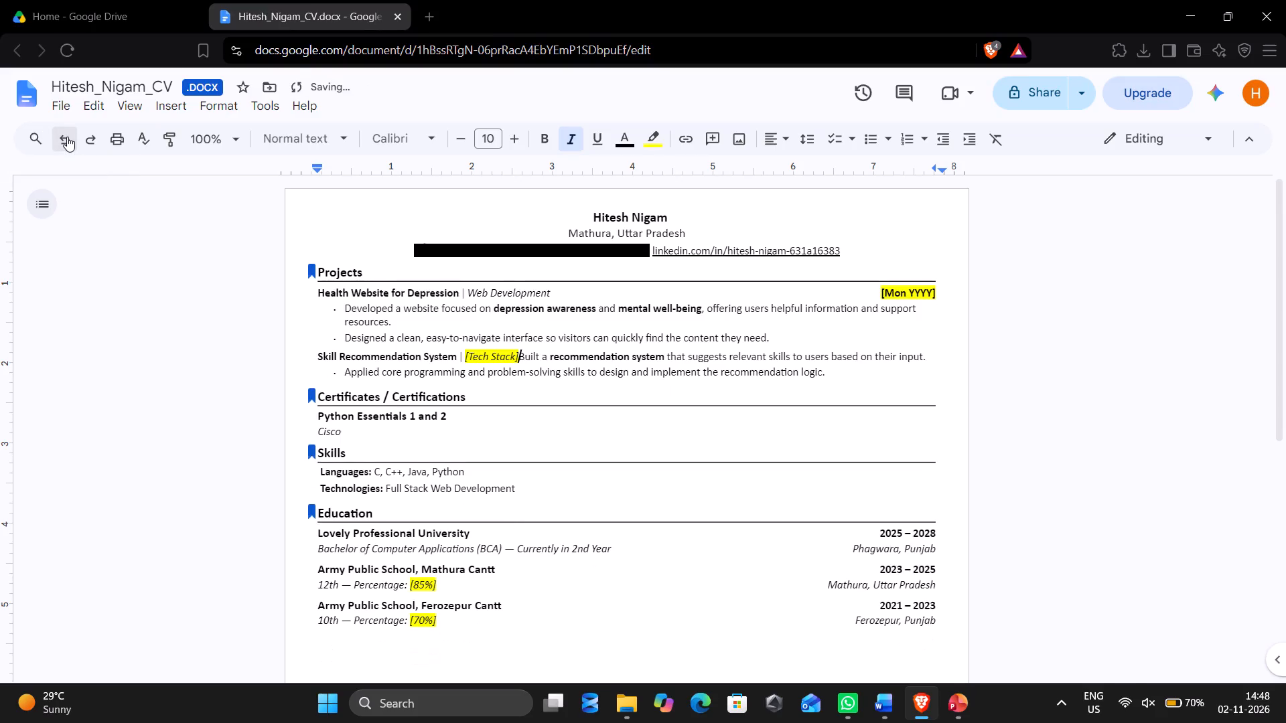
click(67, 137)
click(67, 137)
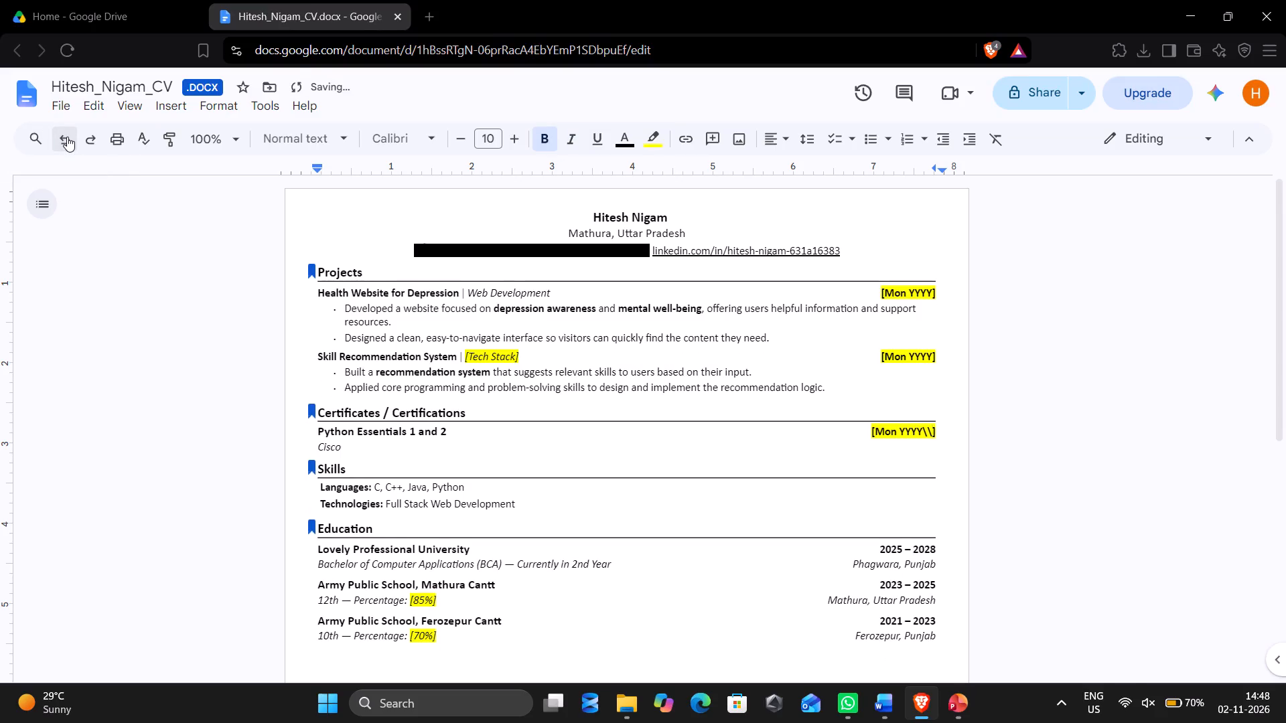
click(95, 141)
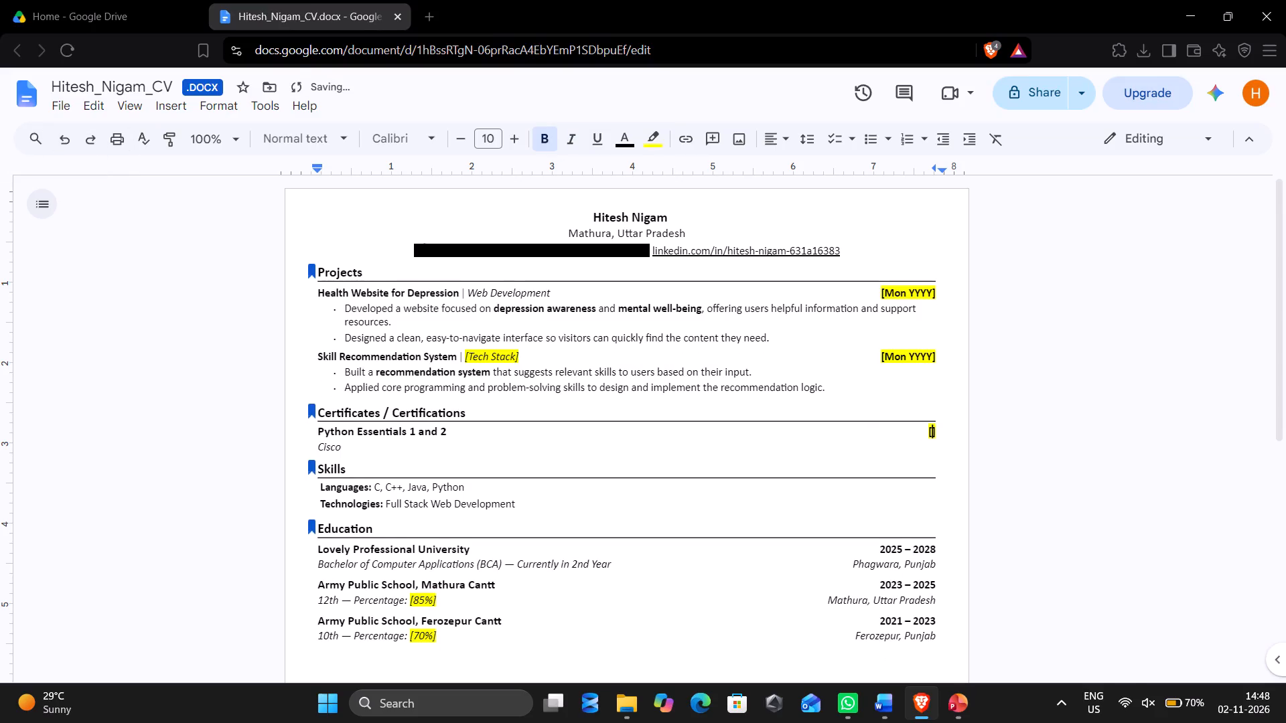
Delete the leftover empty brackets beside Python Essentials 1 and 2.
click(947, 431)
key(BackSpace)
key(BackSpace)
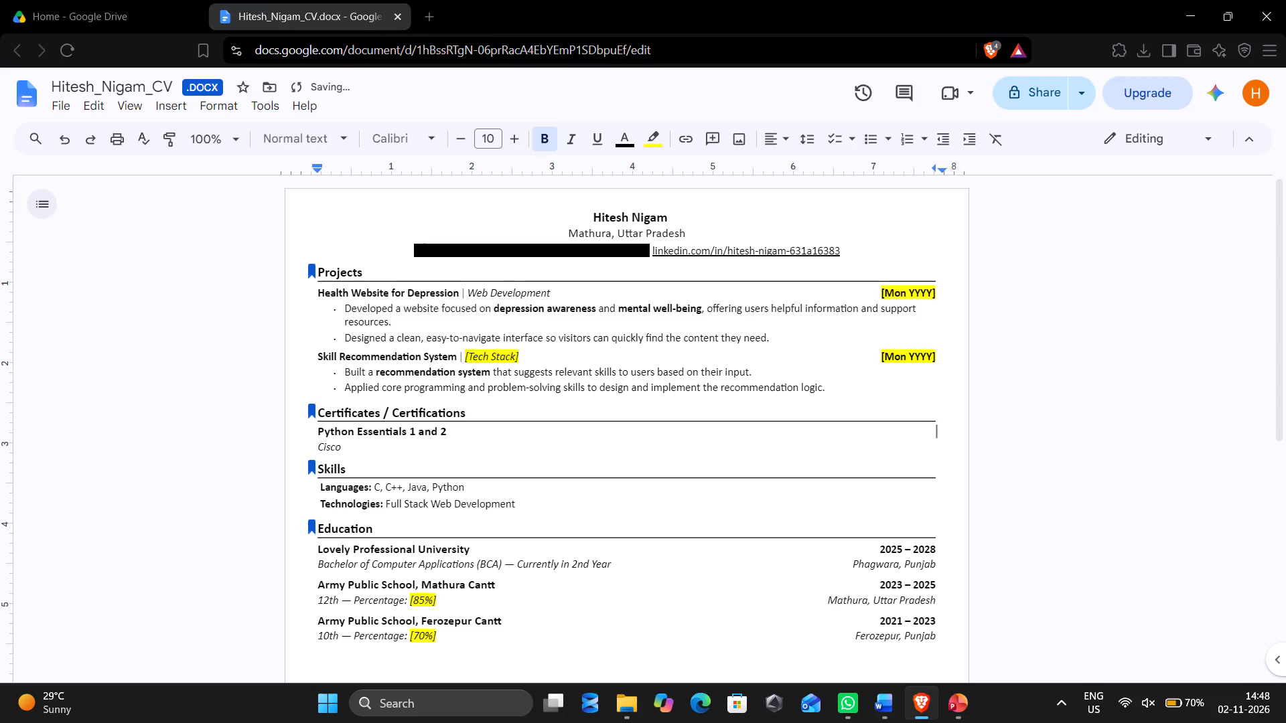
Delete the [Mon YYYY] placeholders beside the Skill Recommendation System and Health Website for Depression projects, leaving the bullets below intact.
drag(947, 356, 871, 348)
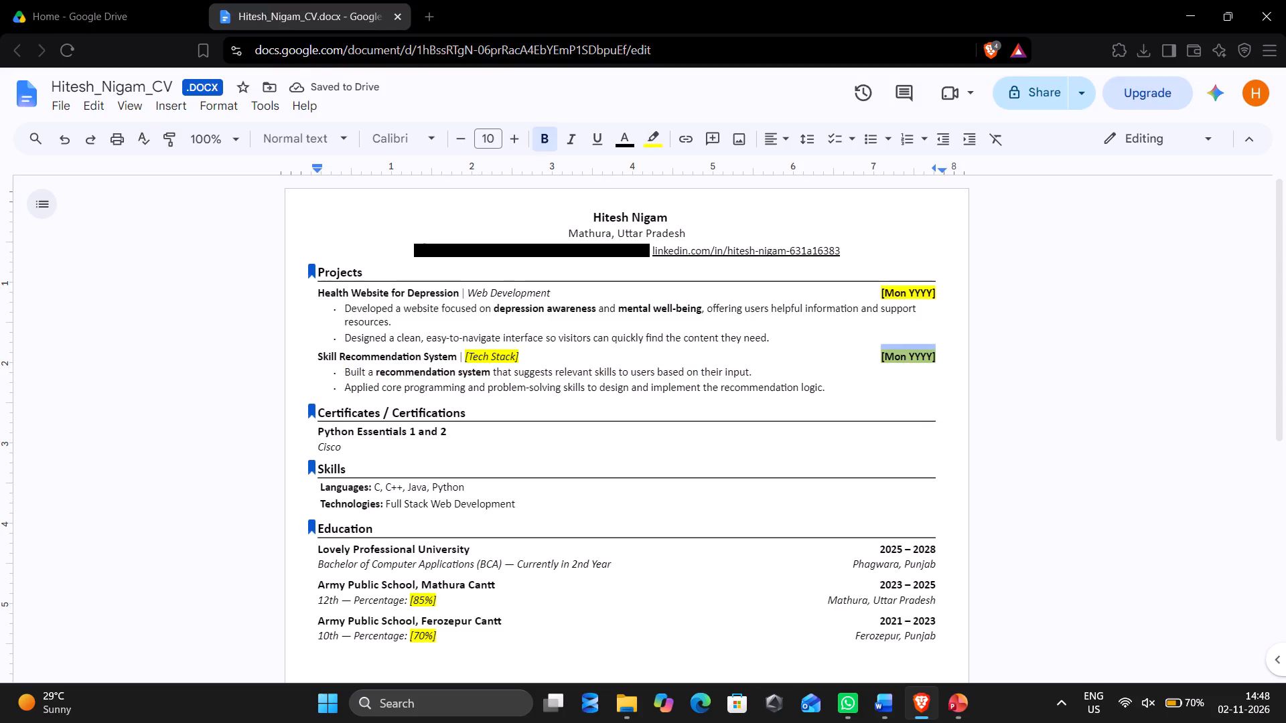
key(BackSpace)
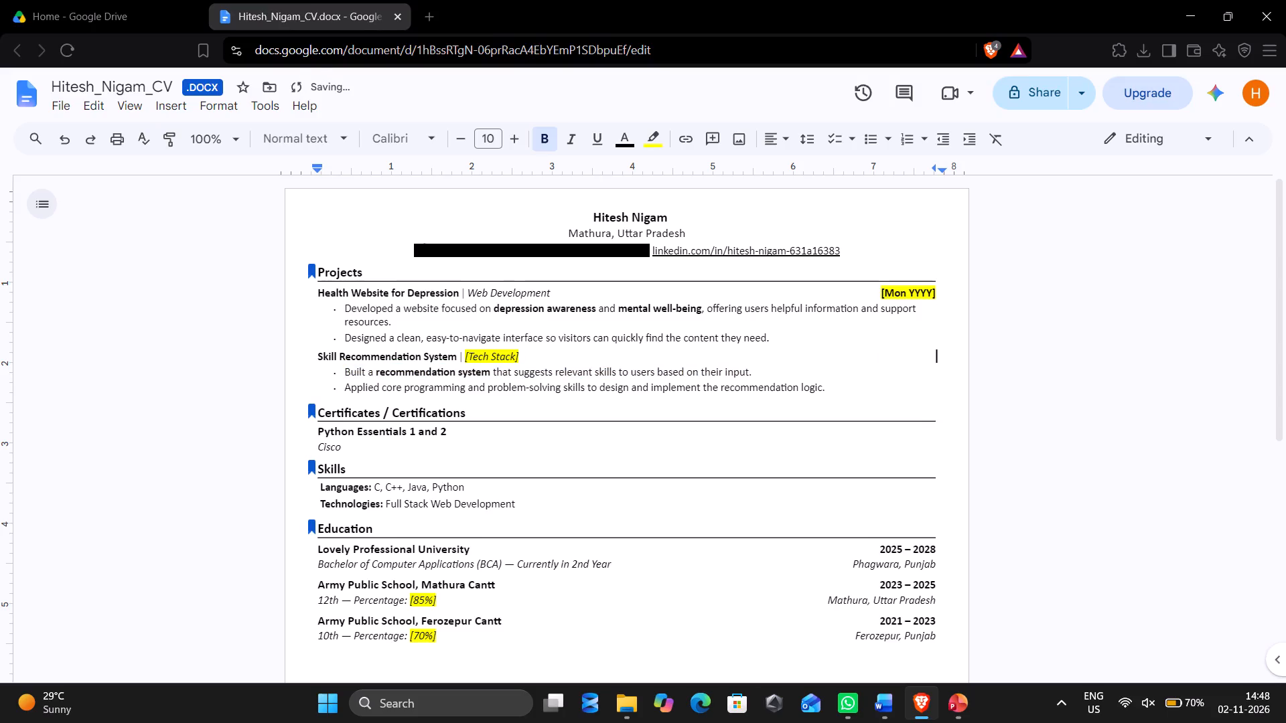
drag(938, 292, 875, 300)
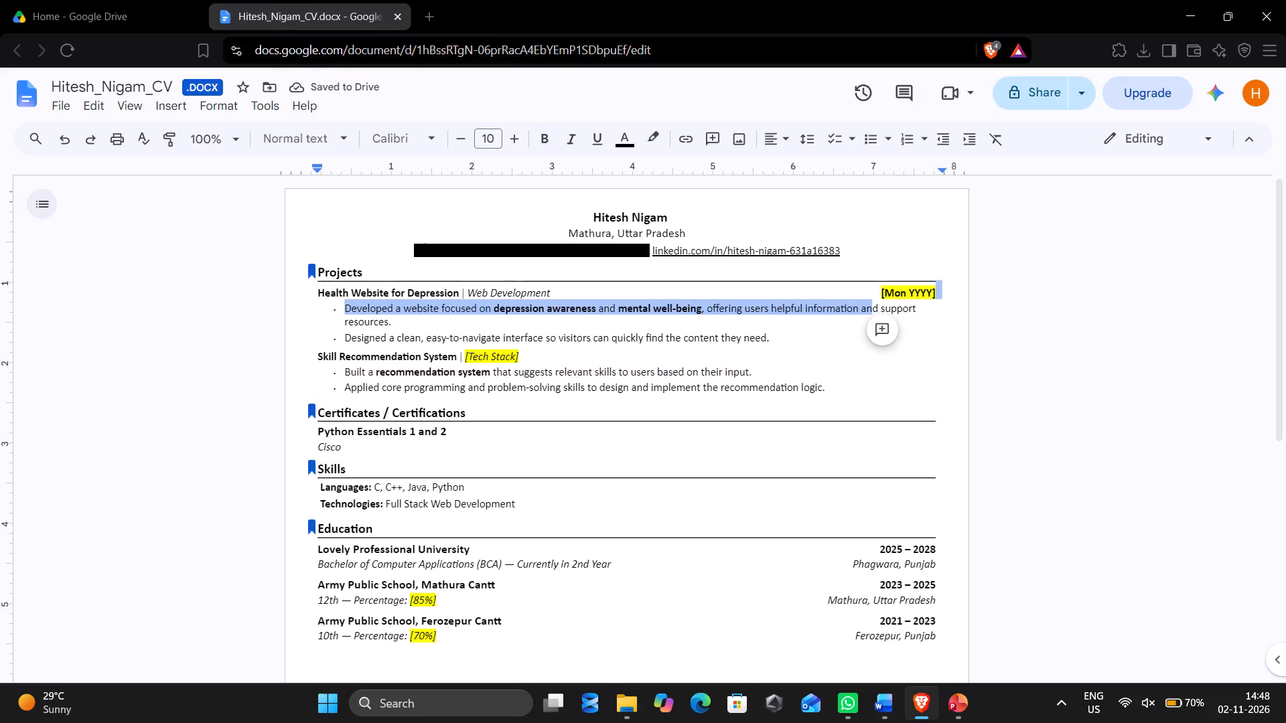
click(960, 287)
drag(946, 293, 921, 299)
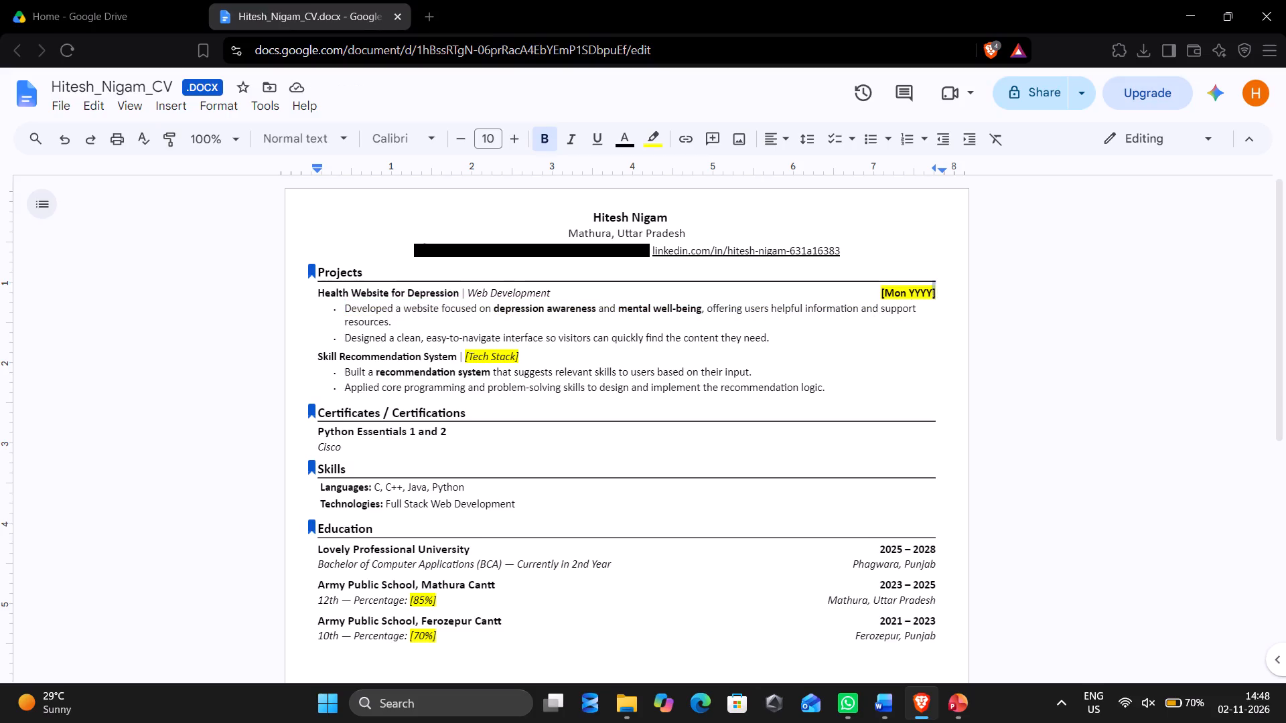
drag(921, 299, 877, 295)
key(BackSpace)
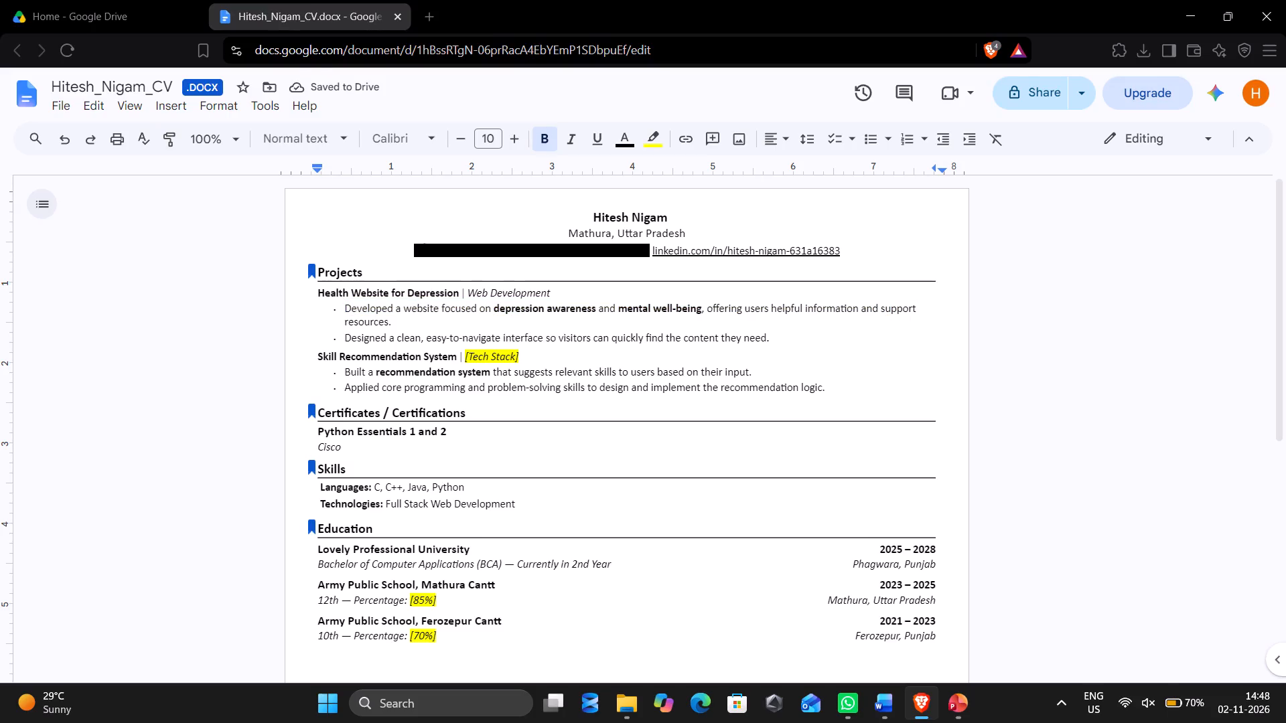
Replace "Tech" with "mern" in the [Tech Stack] placeholder of the Skill Recommendation System project.
drag(523, 355, 476, 363)
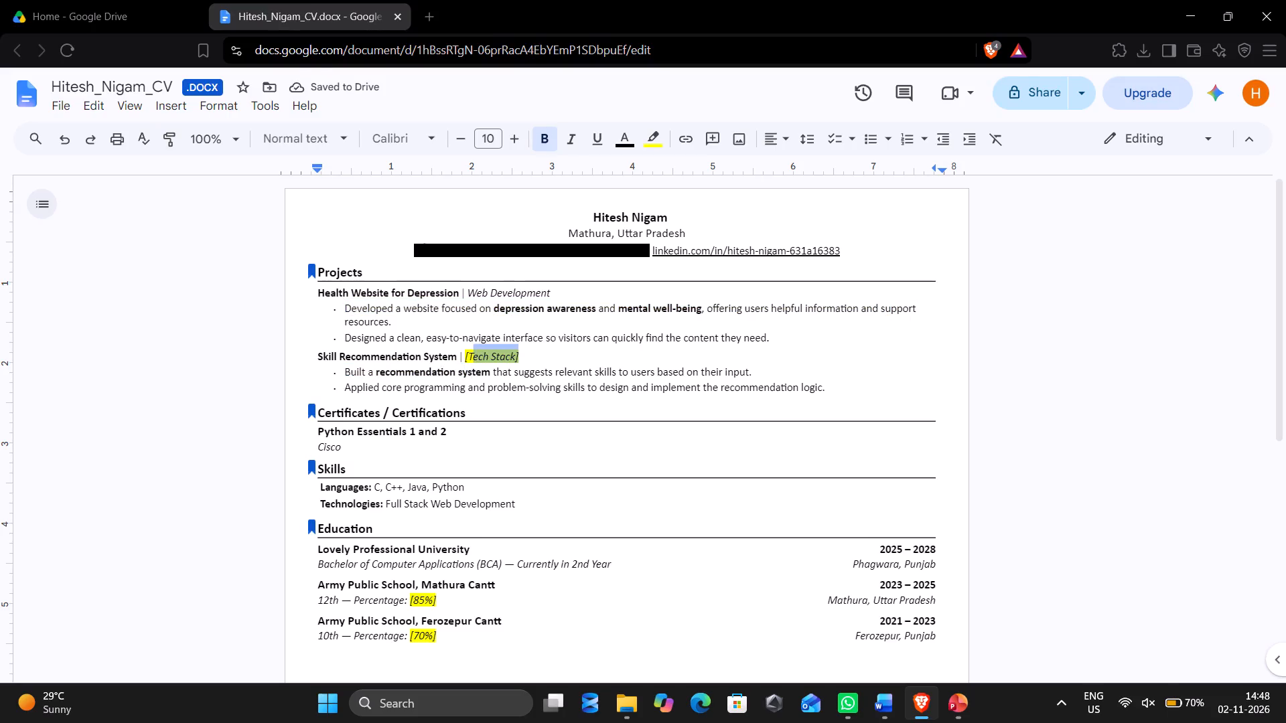
drag(476, 363, 478, 361)
click(478, 361)
click(488, 354)
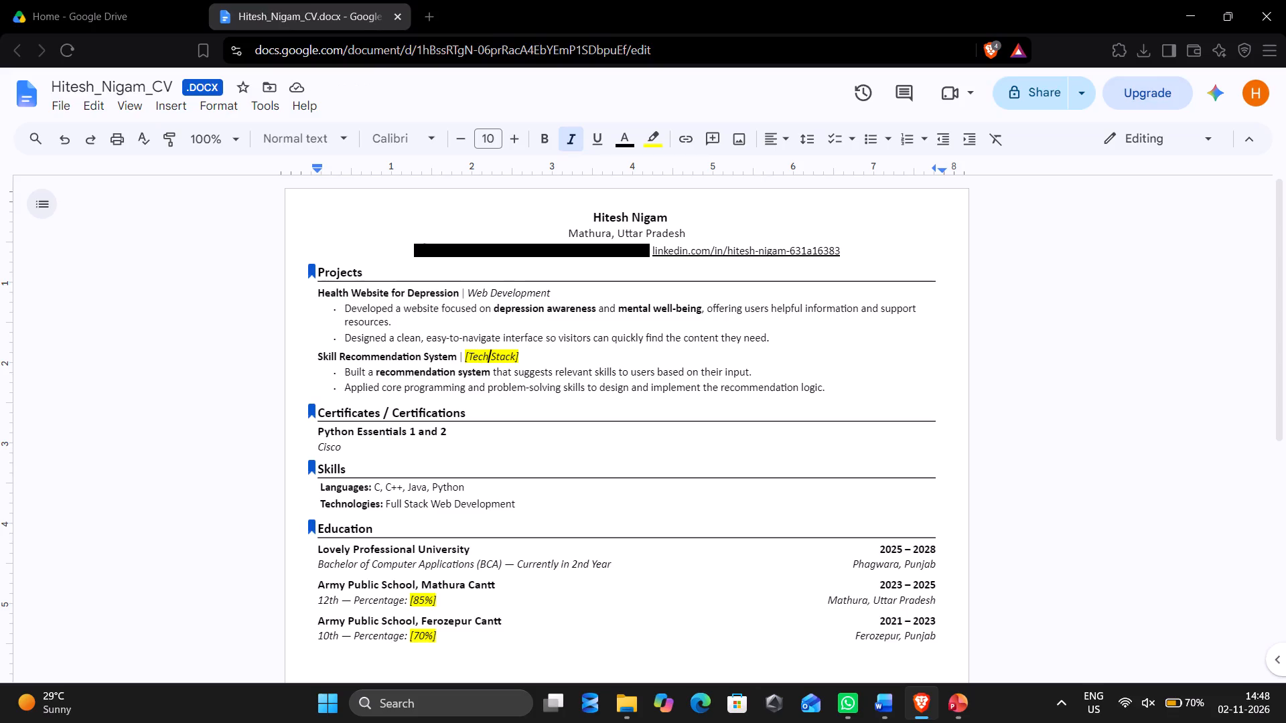
key(BackSpace)
key(BackSpace)
key(BackSpace)
key(BackSpace)
text(mern)
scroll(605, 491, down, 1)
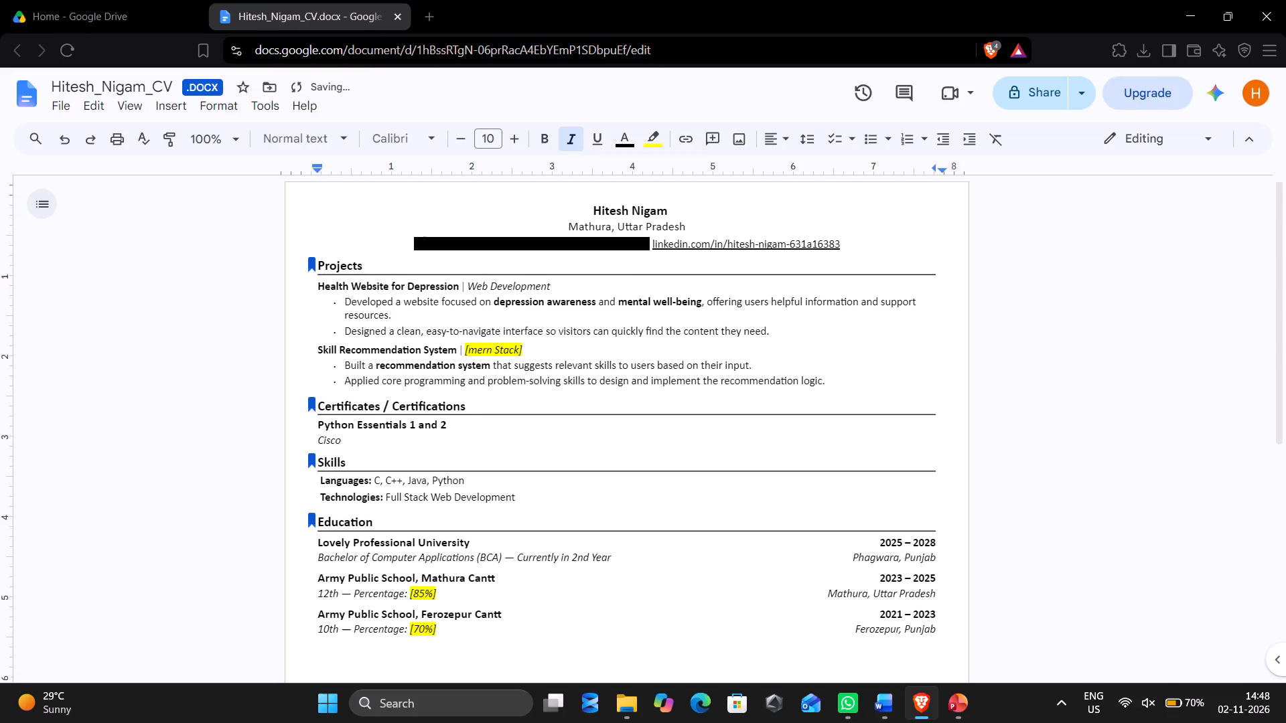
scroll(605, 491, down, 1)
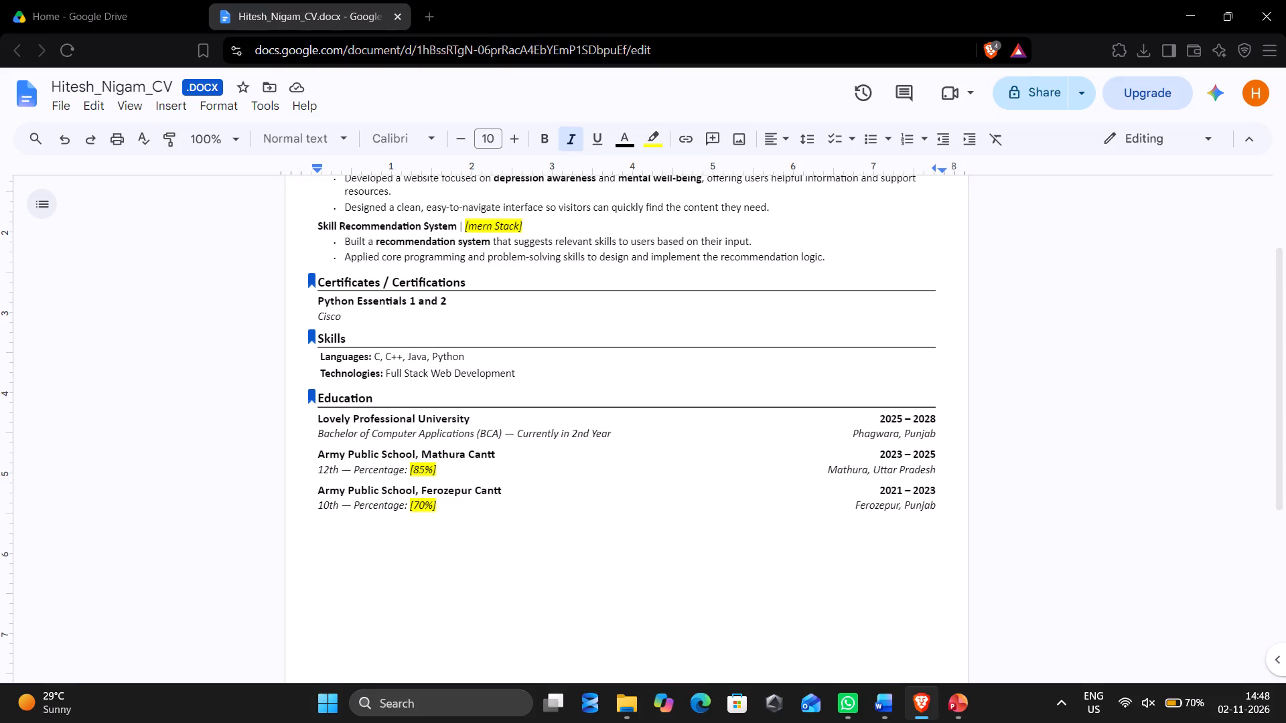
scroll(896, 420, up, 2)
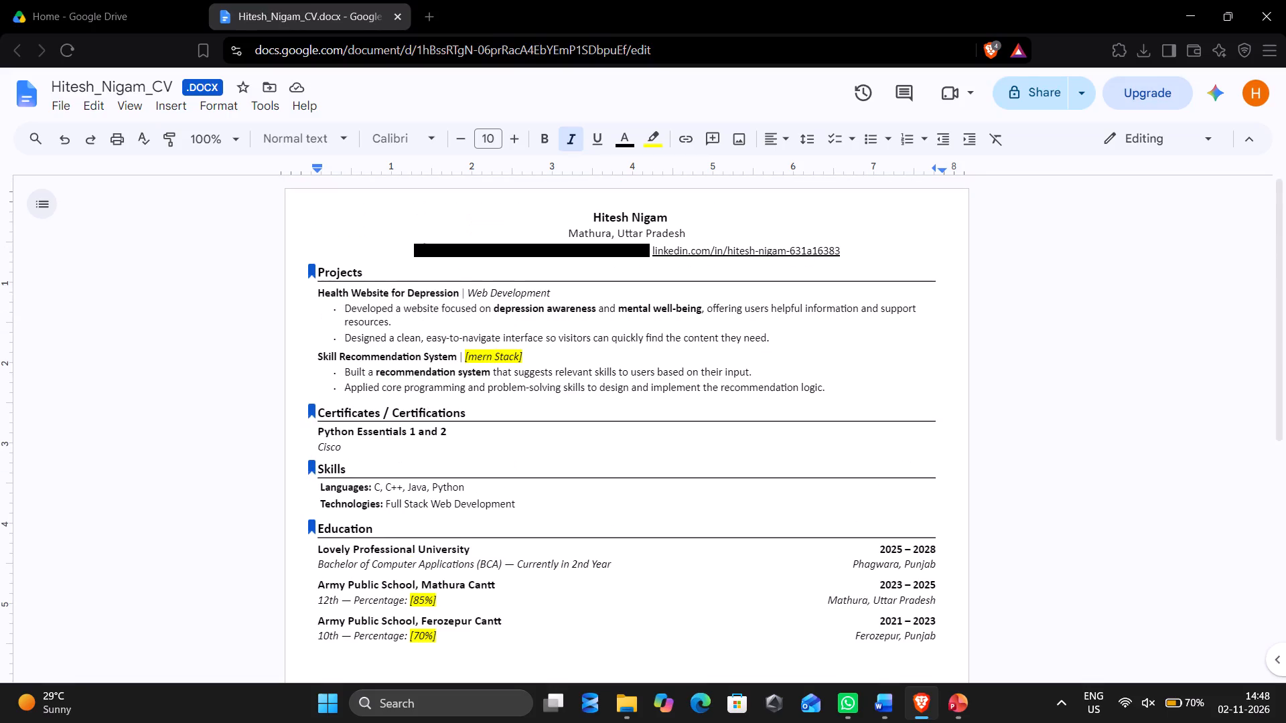
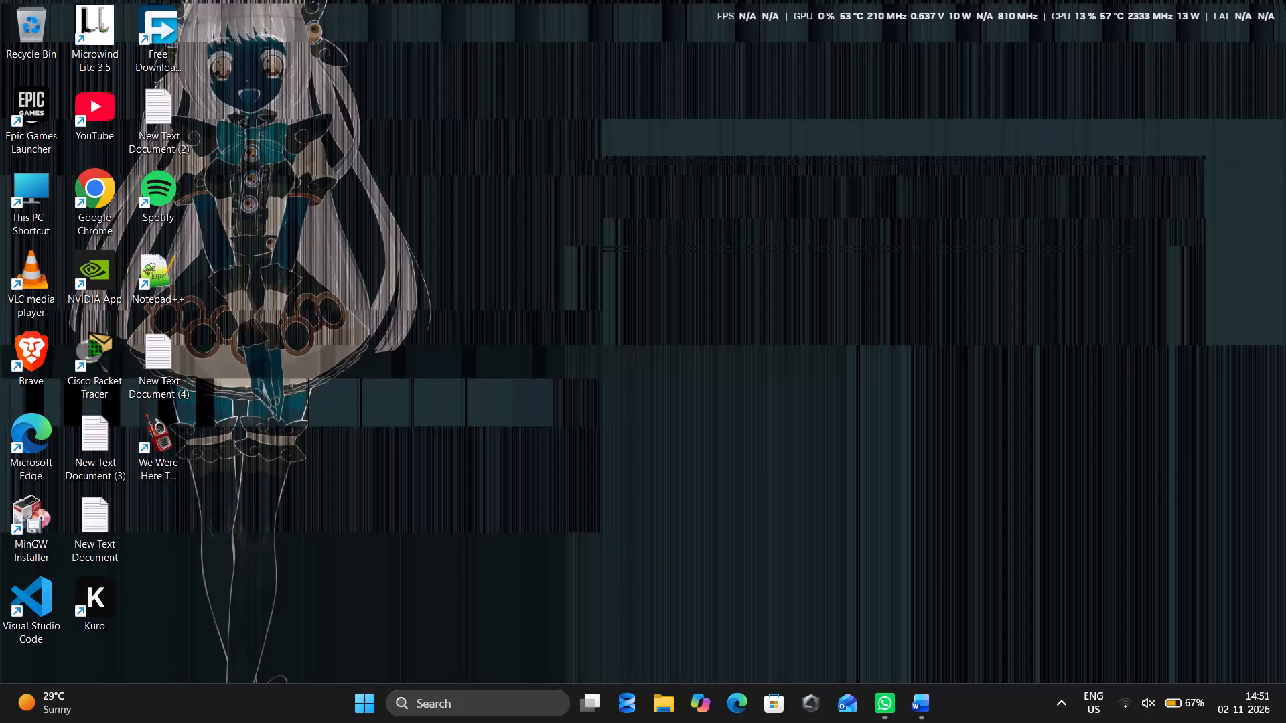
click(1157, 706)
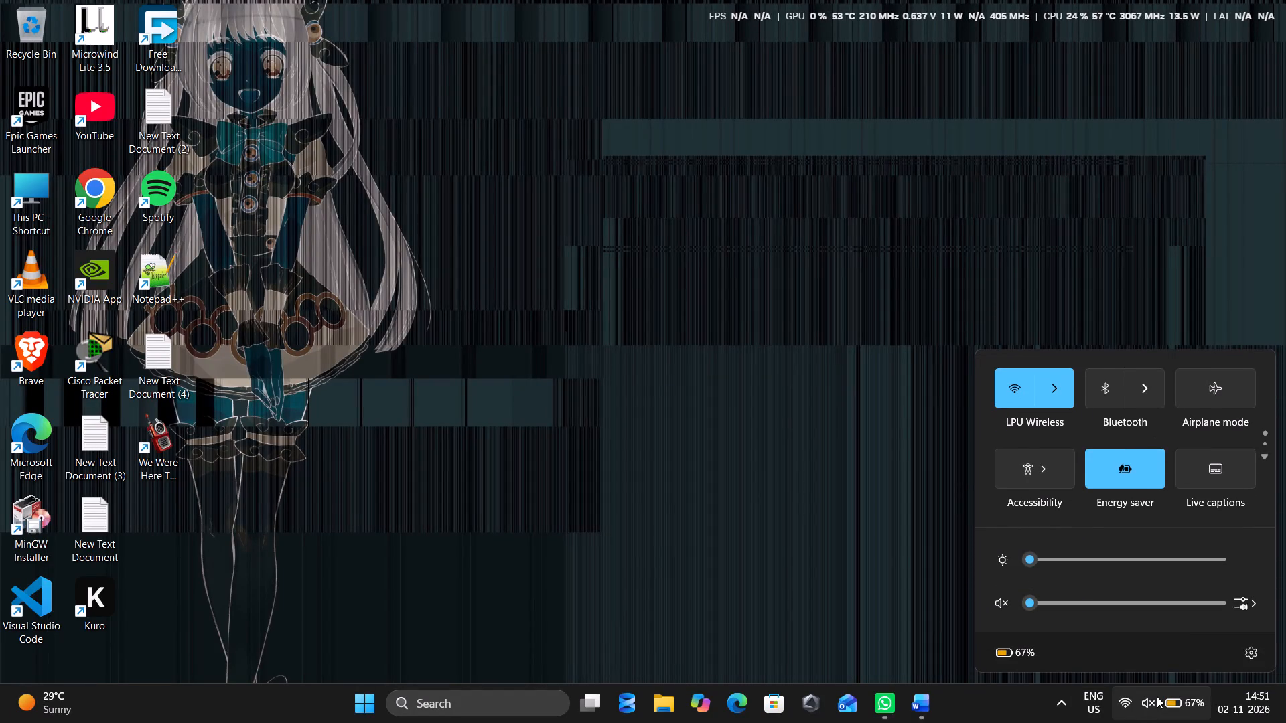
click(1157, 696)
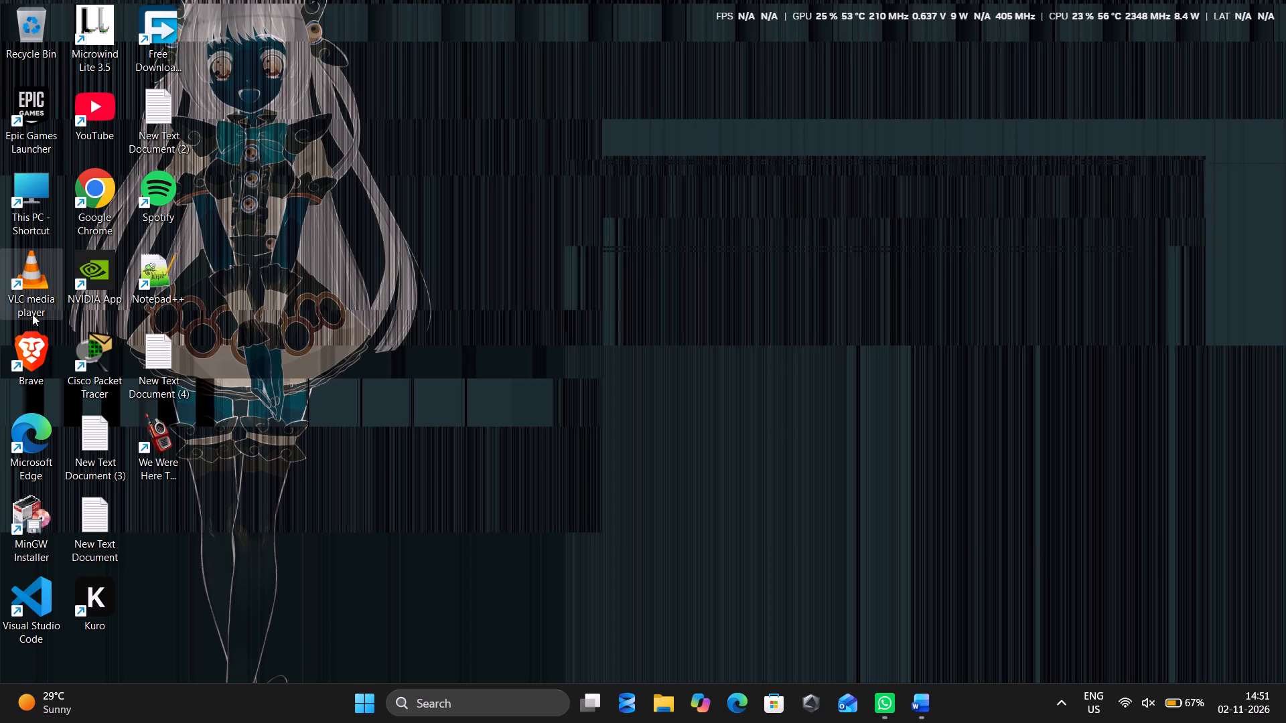
Switch to the Brave browser with the CV document open in Google Docs.
double_click(46, 347)
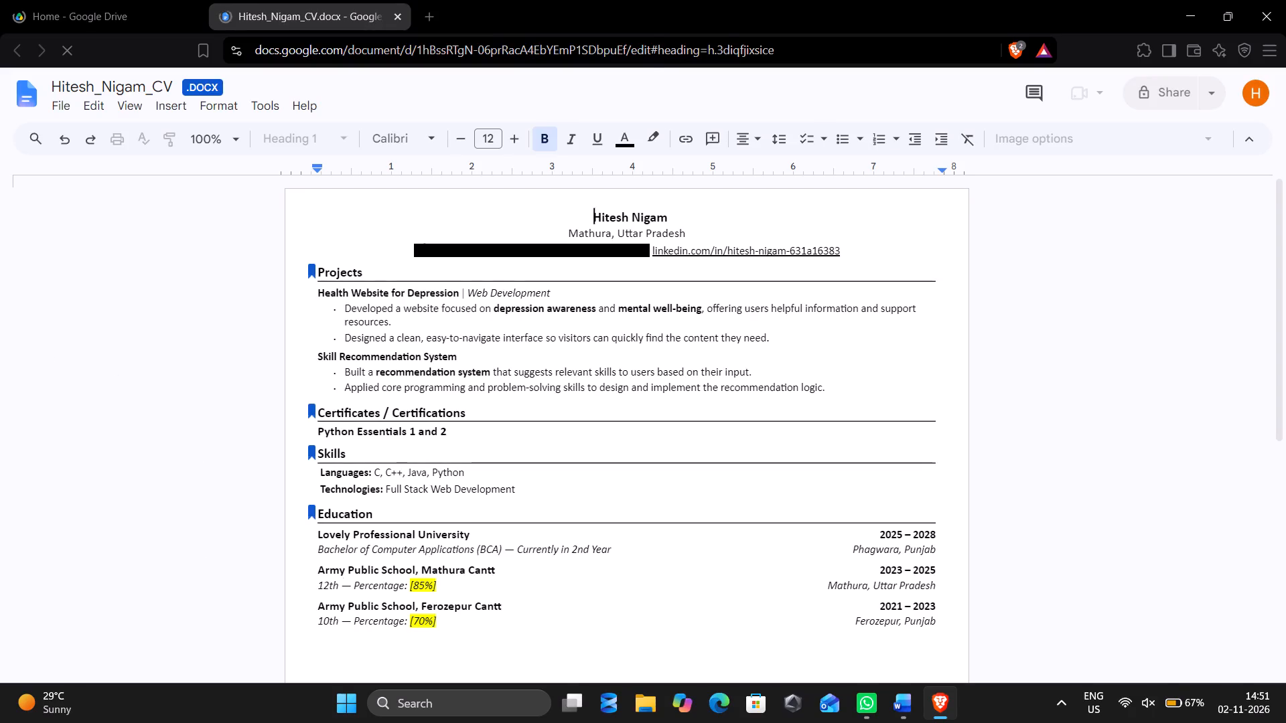
Choose white as the text highlight colour in the CV document.
click(647, 141)
click(822, 192)
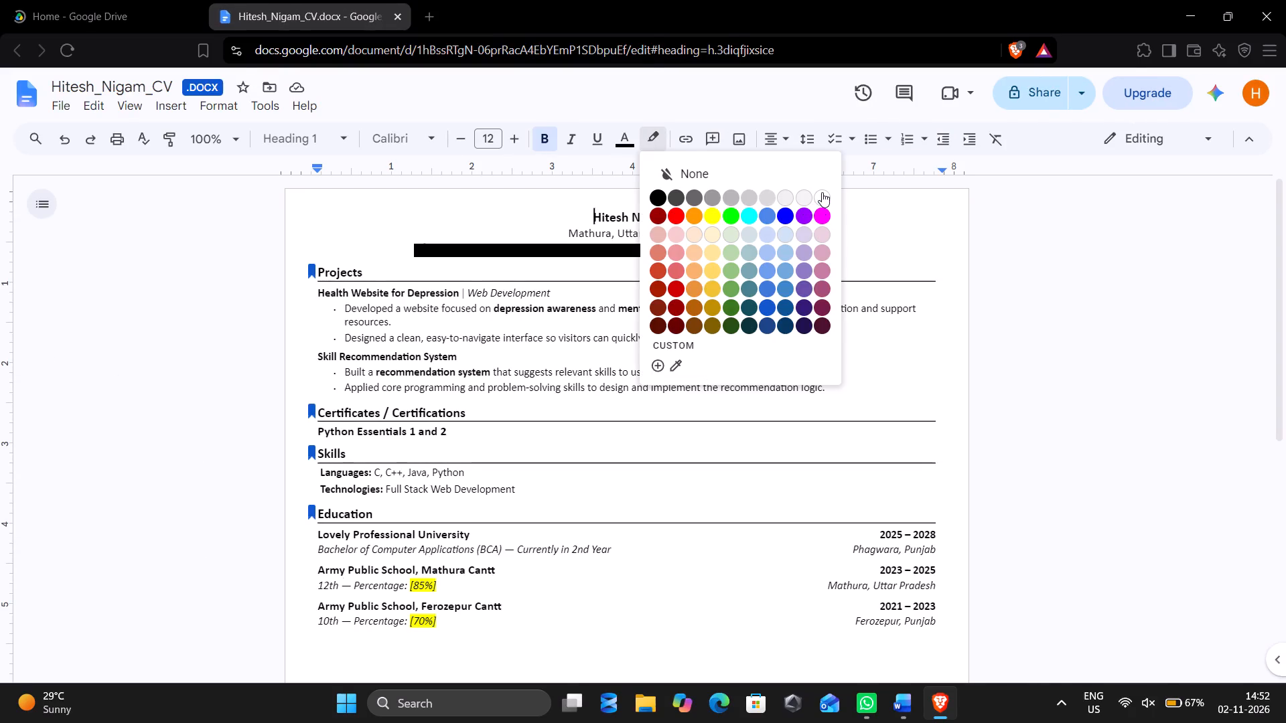
Change the highlight colour of the bracketed 12th-grade percentage under Army Public School, Mathura Cantt to white.
drag(445, 596, 434, 590)
click(461, 594)
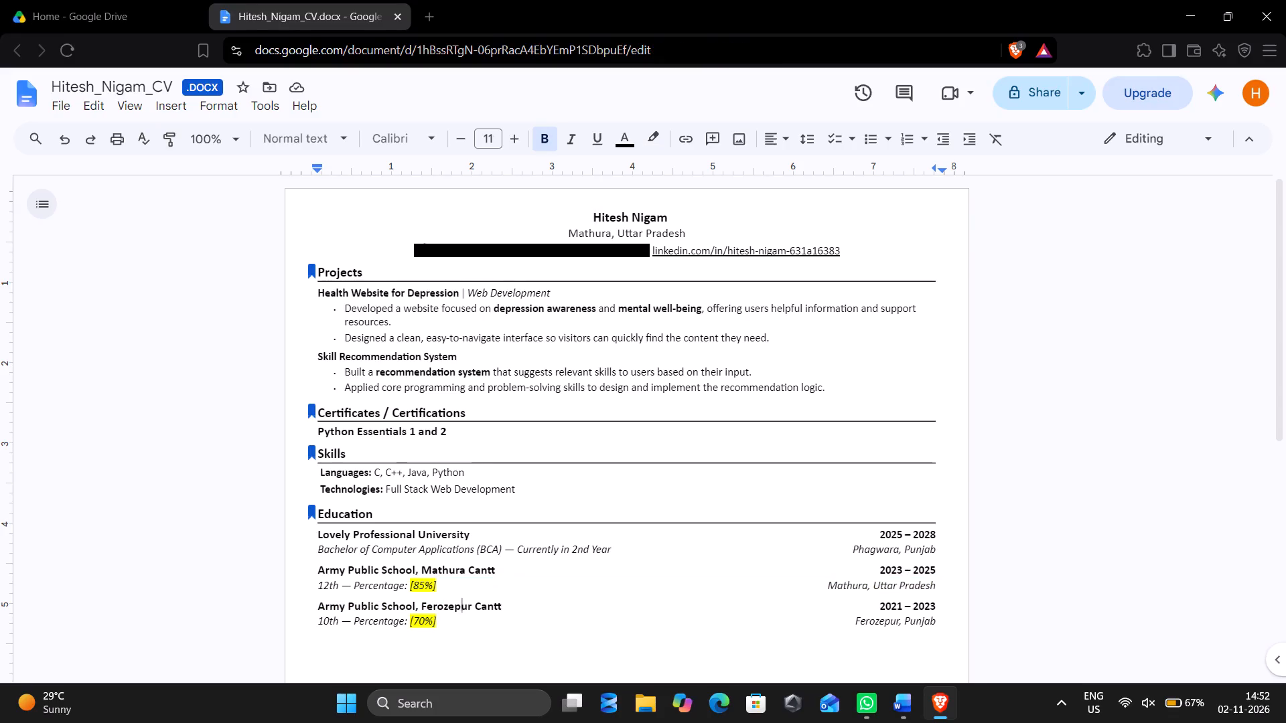
drag(435, 582, 409, 582)
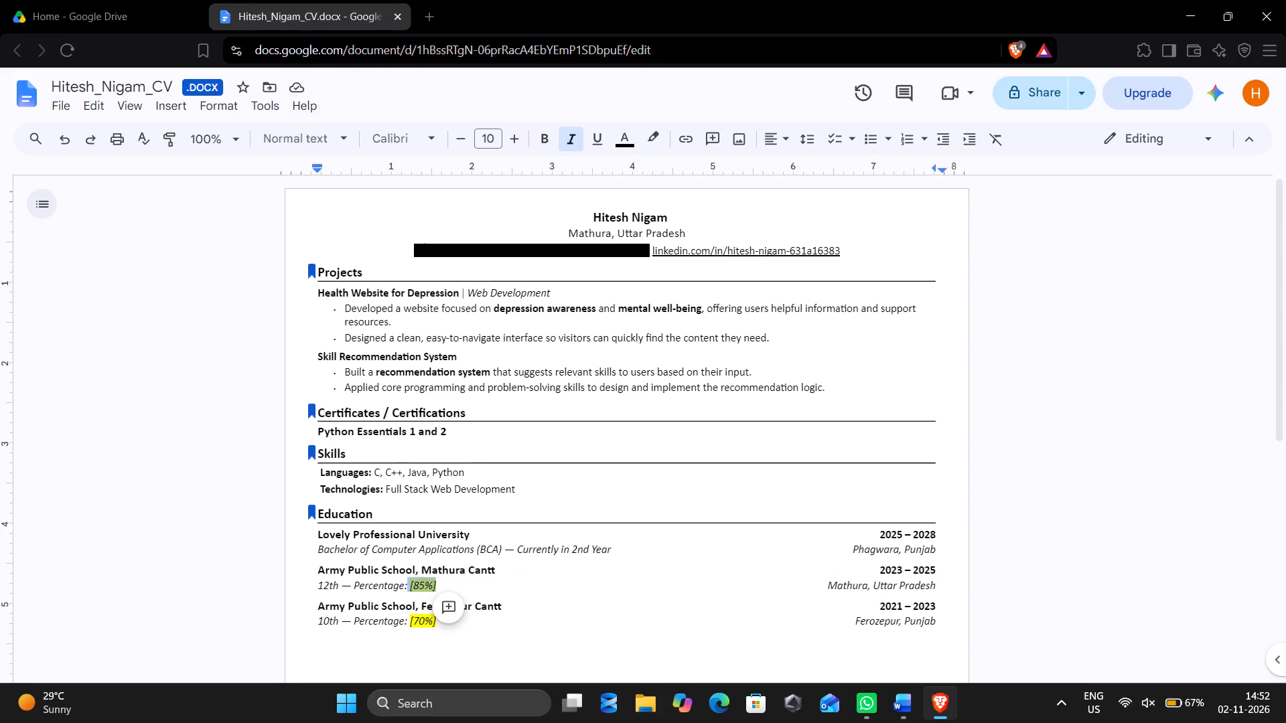
click(659, 145)
click(830, 197)
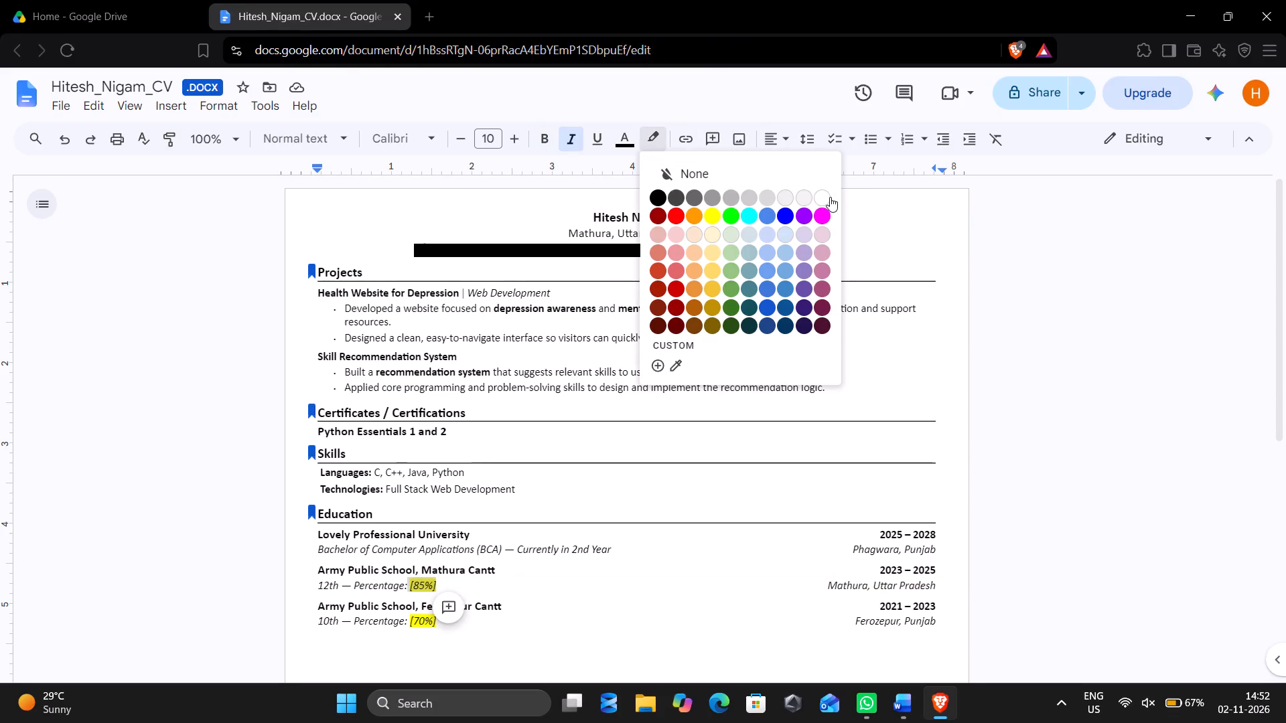
click(492, 588)
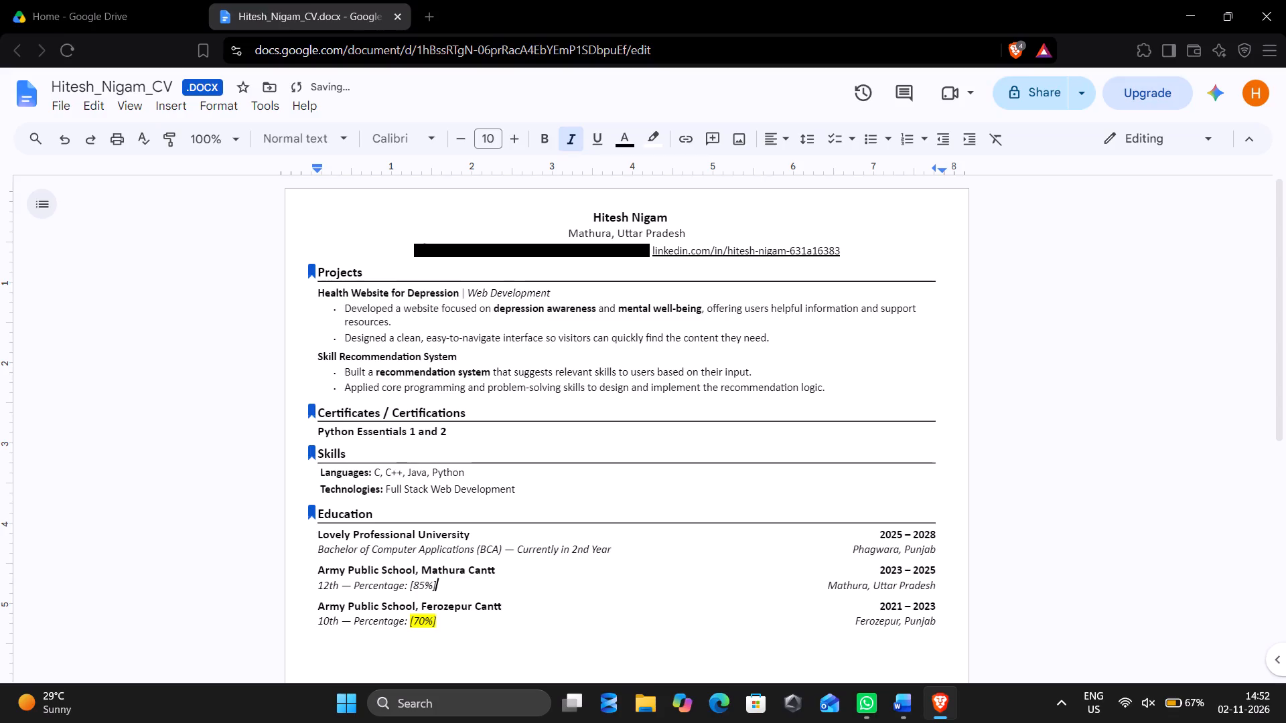
Change the highlight colour of the bracketed 10th-grade percentage under Army Public School, Ferozepur Cantt to white.
drag(441, 624, 405, 621)
drag(405, 621, 408, 621)
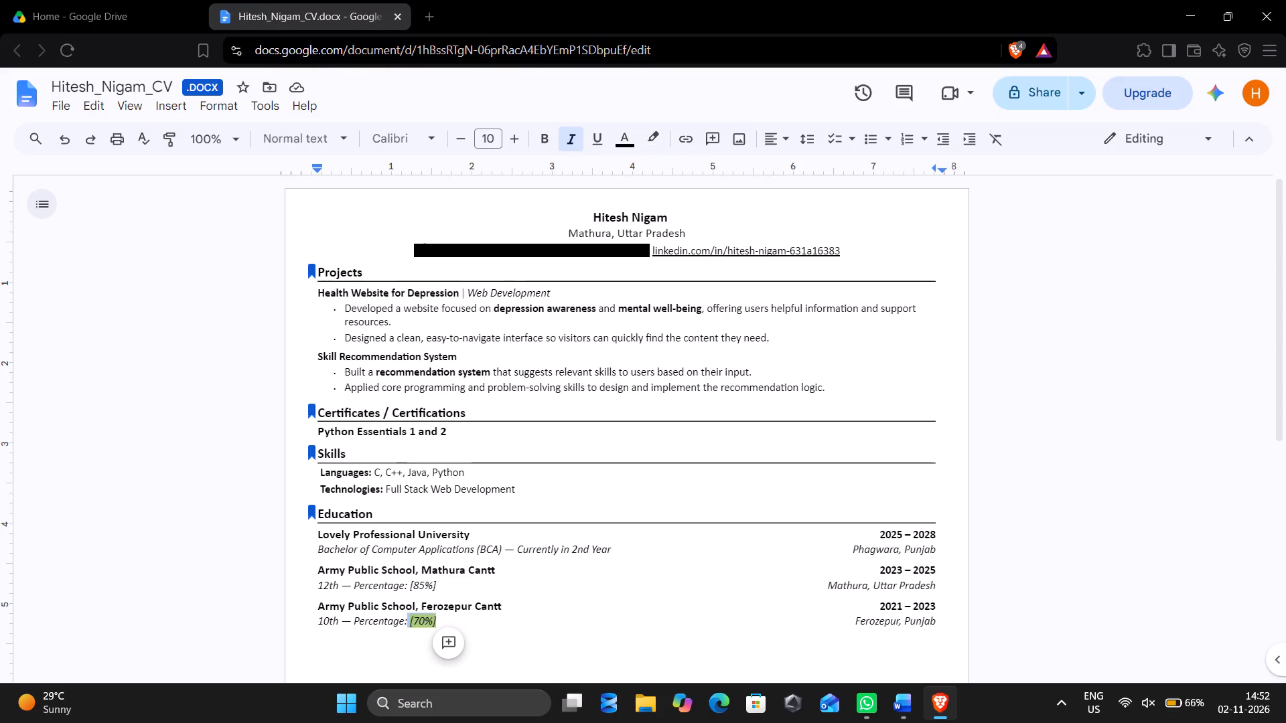
click(650, 135)
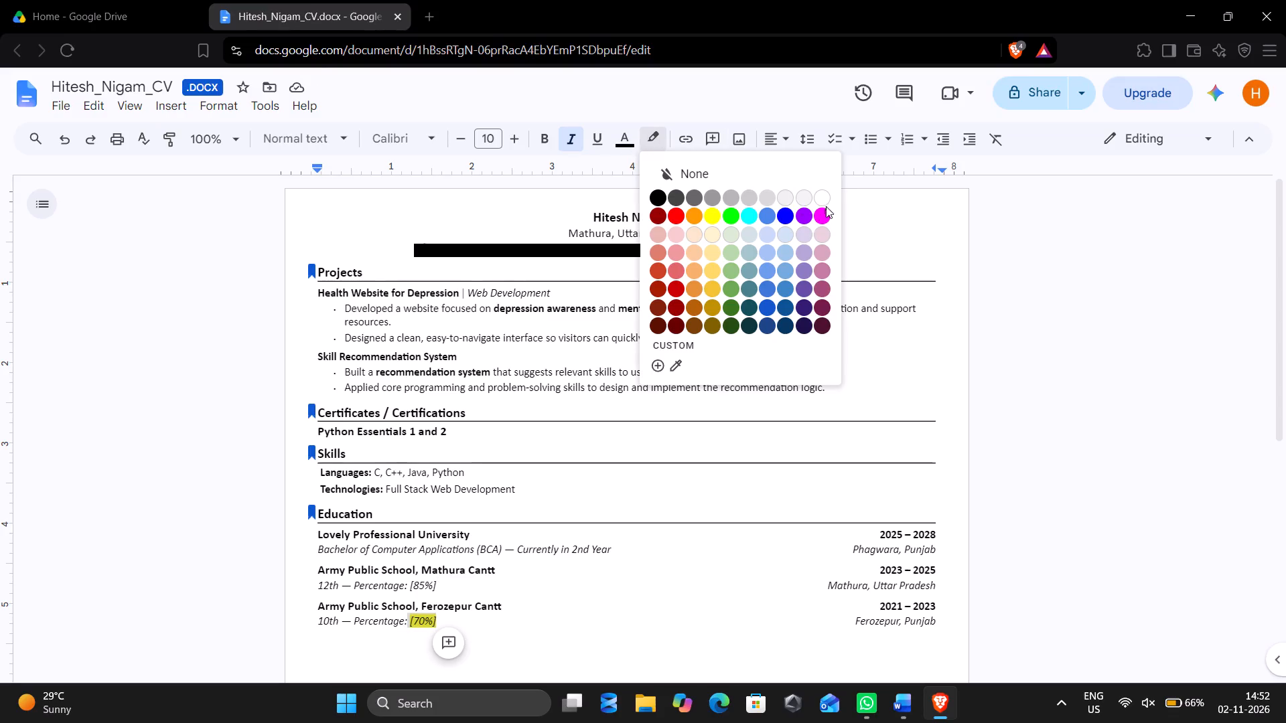
click(825, 199)
click(553, 649)
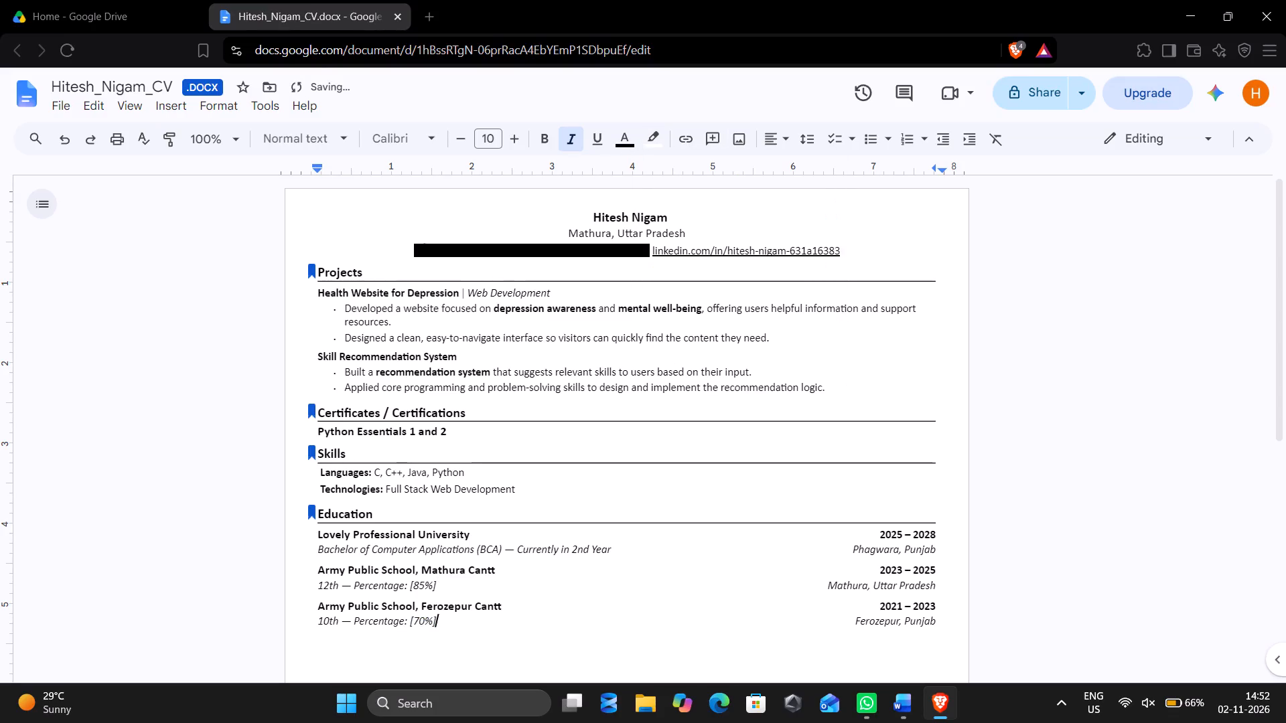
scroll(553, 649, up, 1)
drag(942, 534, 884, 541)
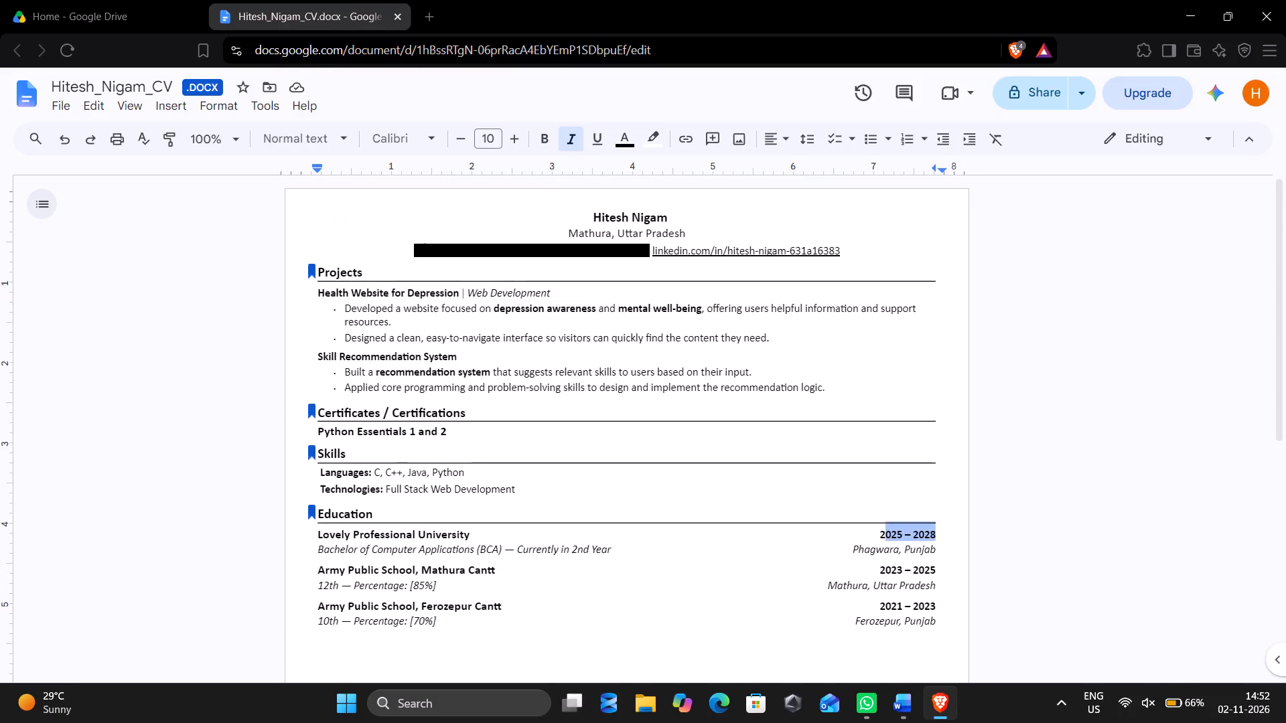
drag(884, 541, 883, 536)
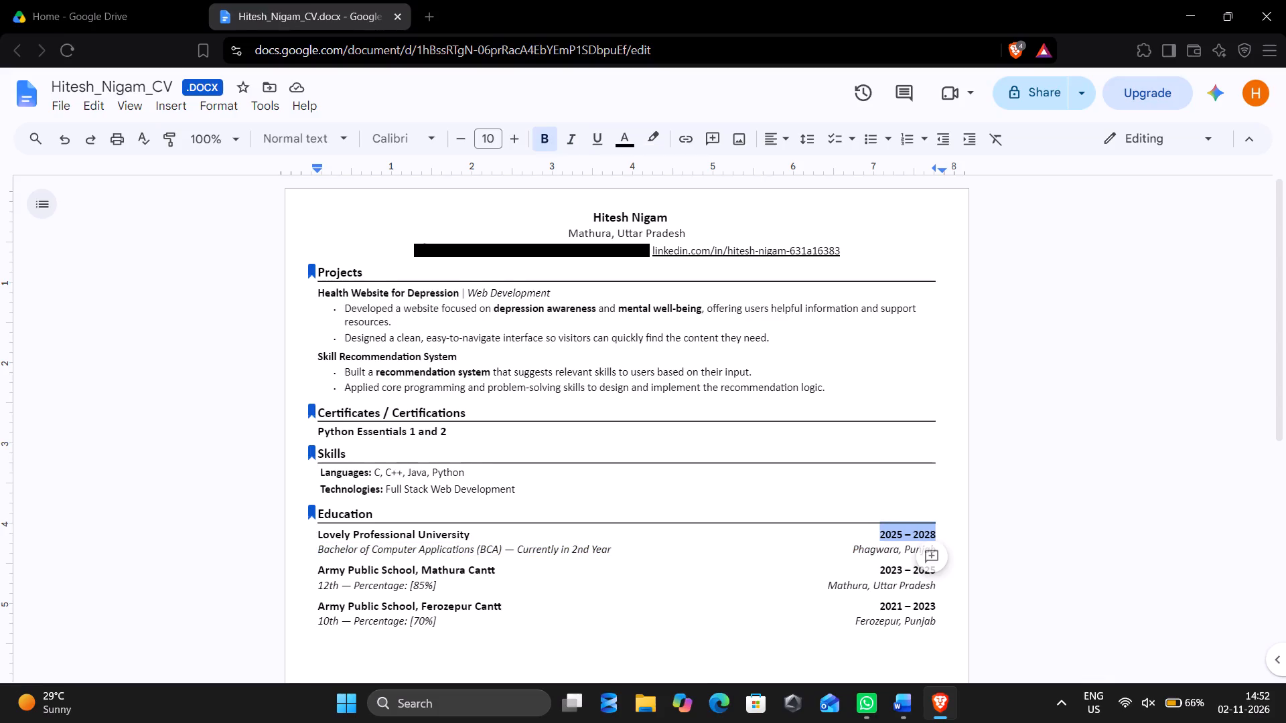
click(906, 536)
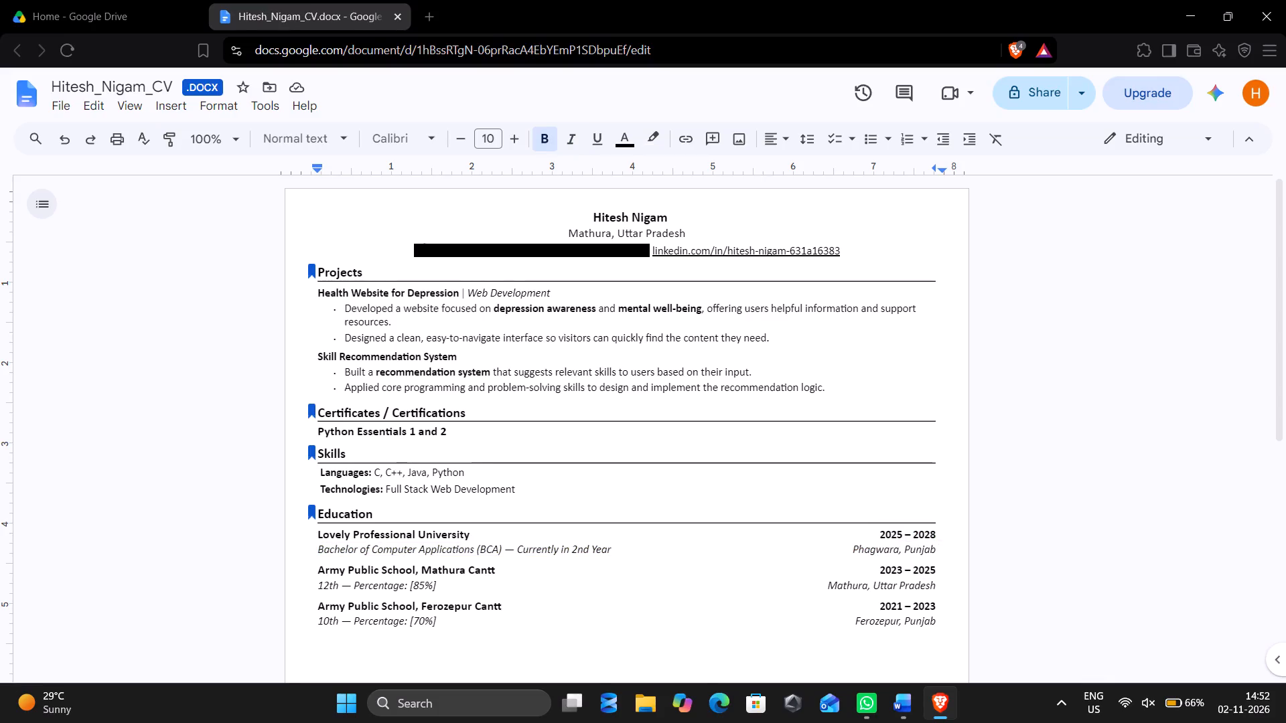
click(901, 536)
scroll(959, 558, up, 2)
Find the download command by searching for "dow" and save the CV as a PDF file in the Downloads folder.
click(38, 143)
click(73, 141)
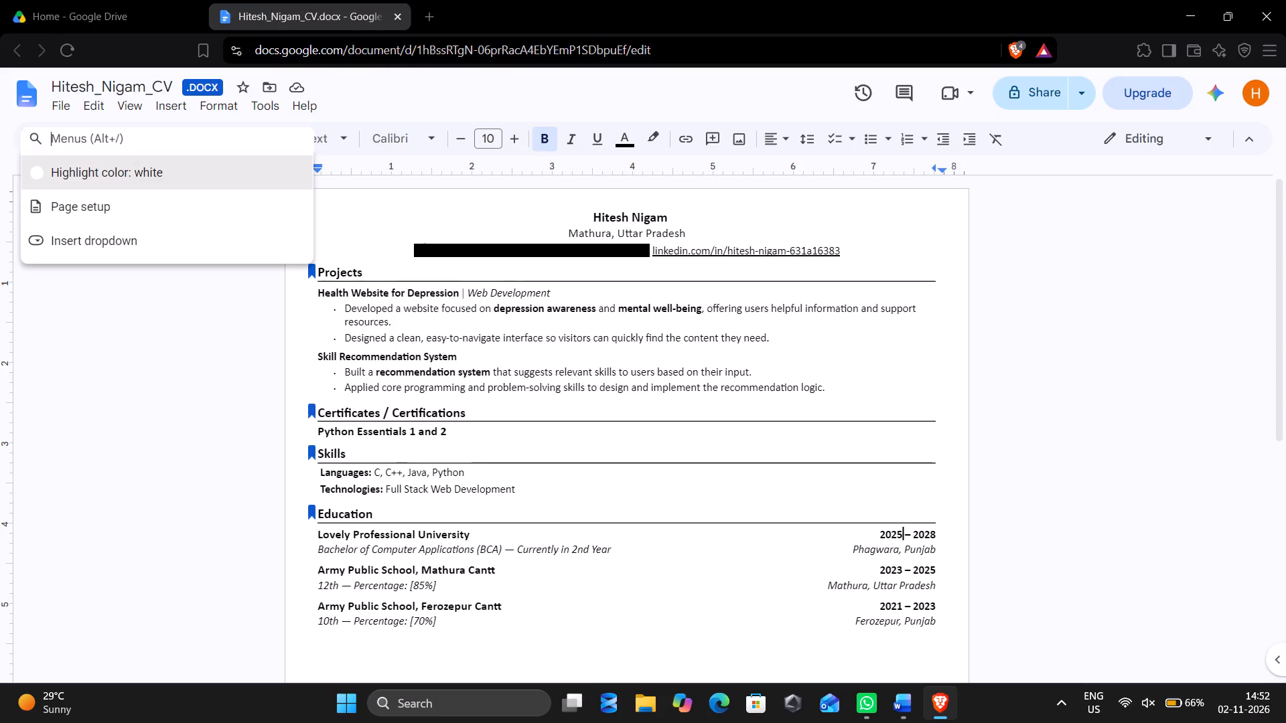
text(dow)
click(210, 238)
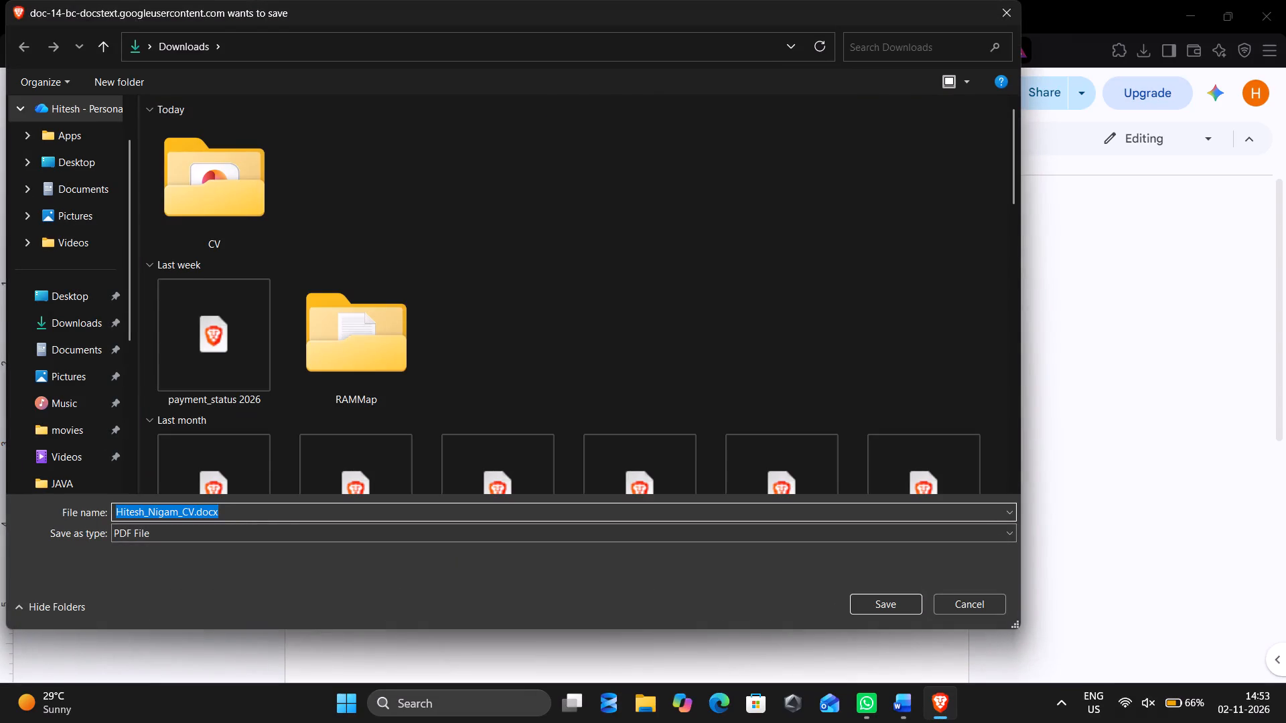
click(908, 607)
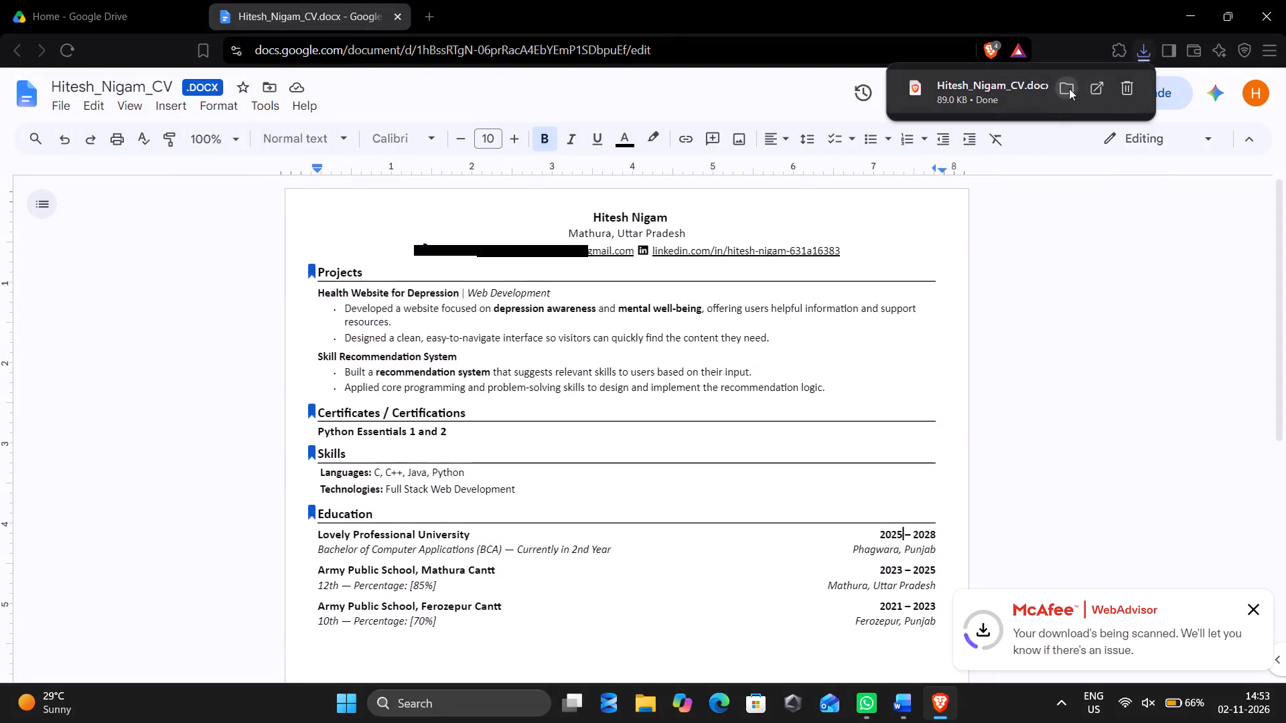
Open the downloaded PDF of the CV to check it.
click(1089, 88)
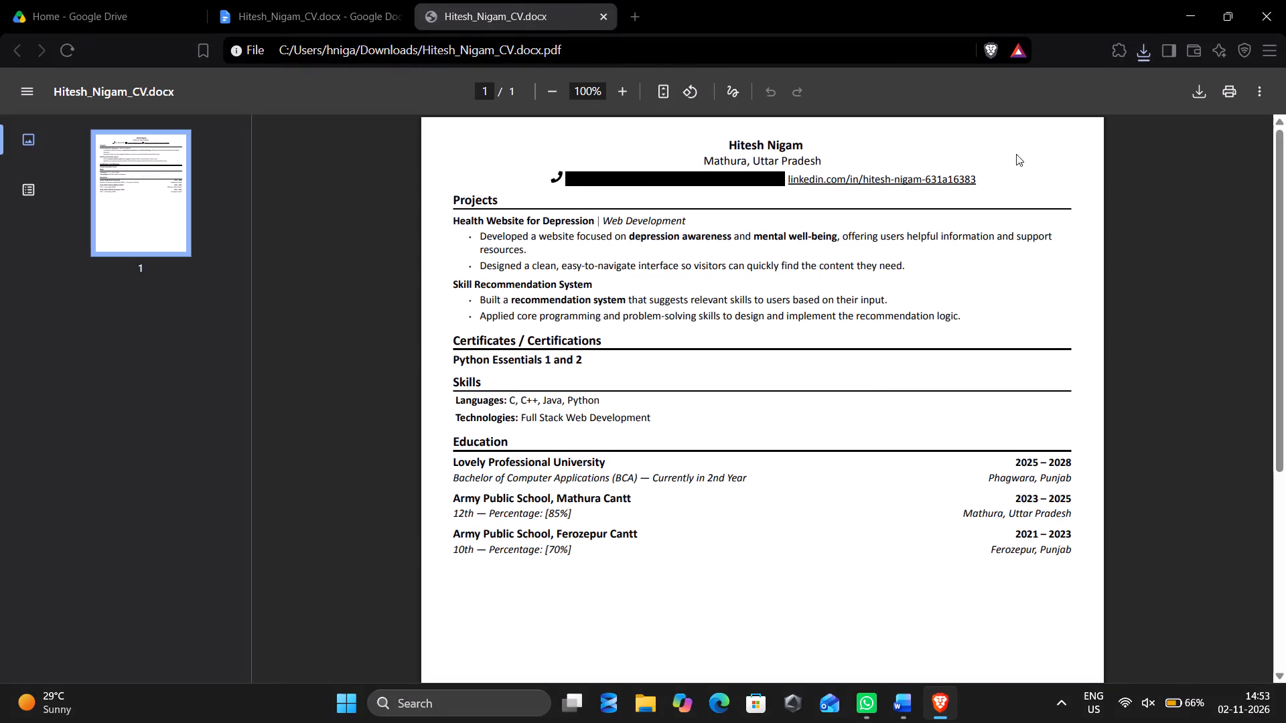
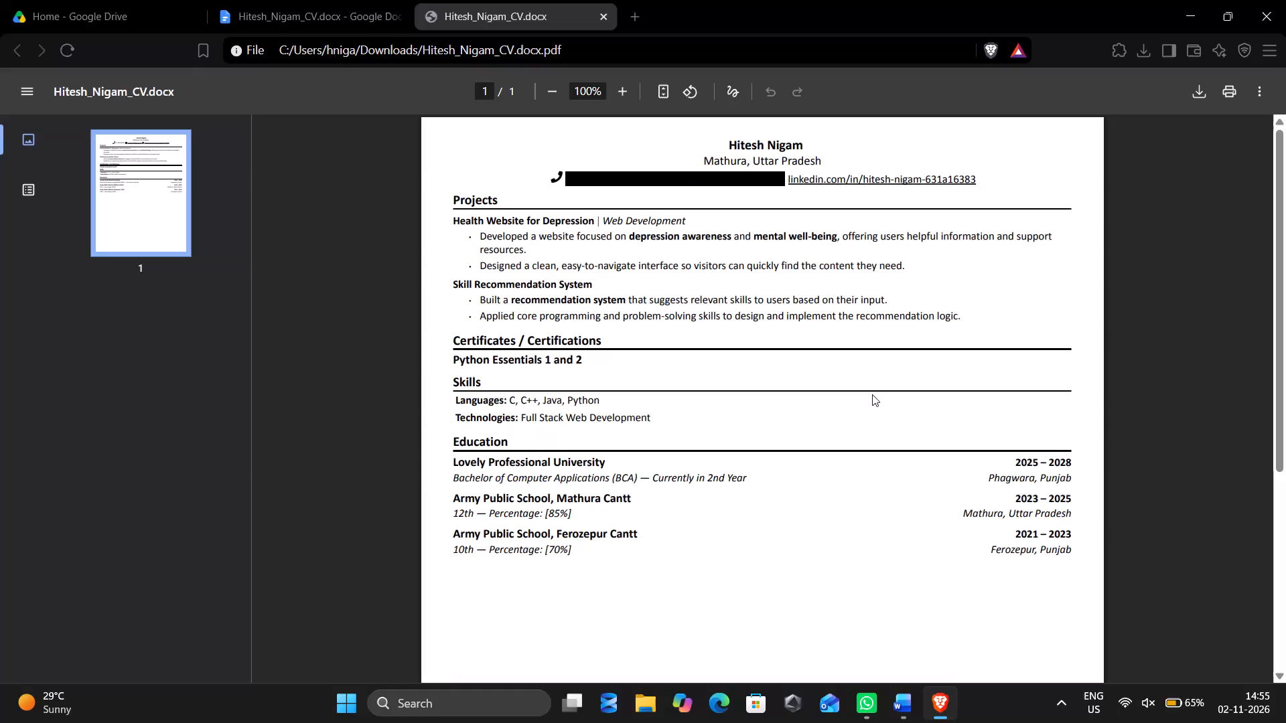
Minimise all open windows to show the desktop.
key(super+d)
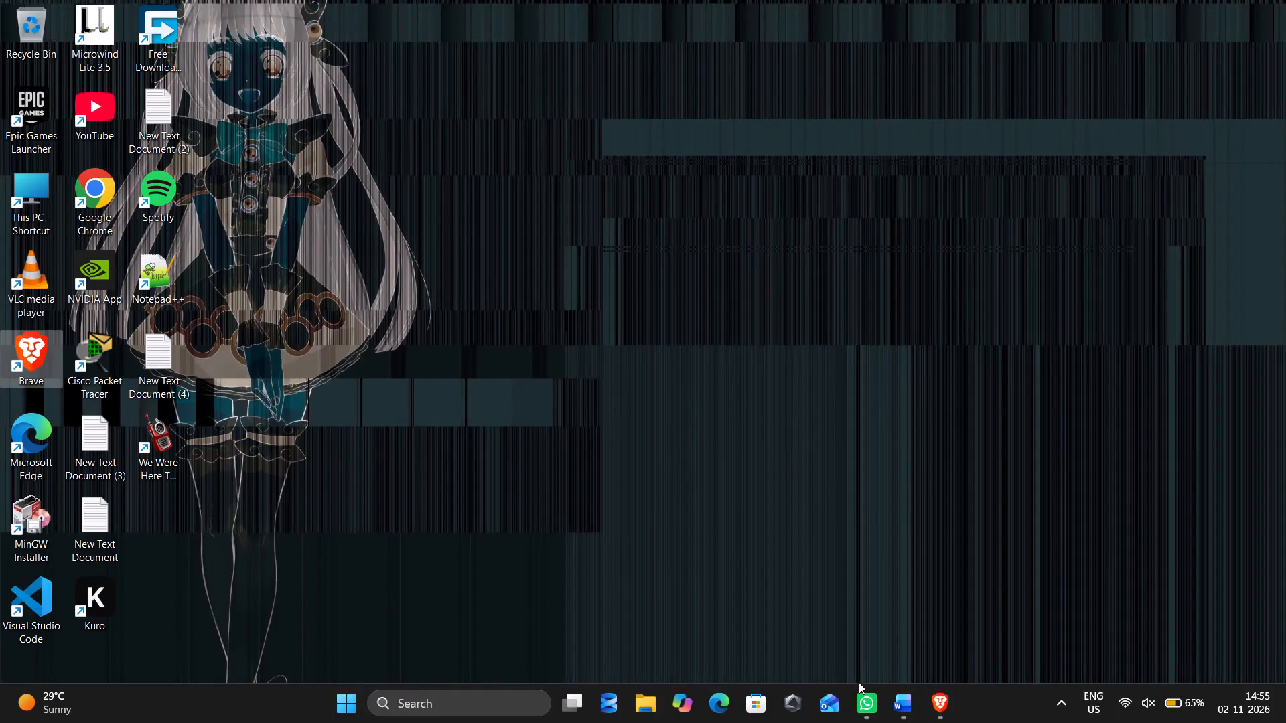
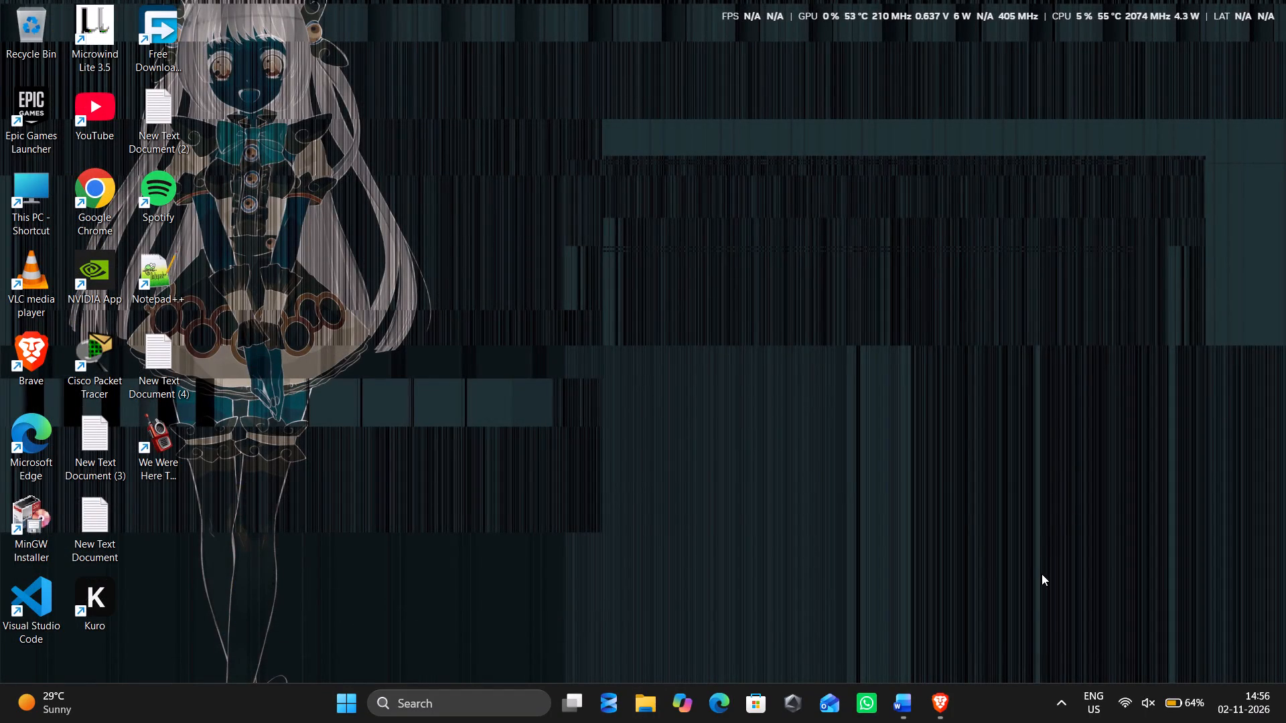
Show the previews of the documents open in Word to choose one to switch to.
click(896, 709)
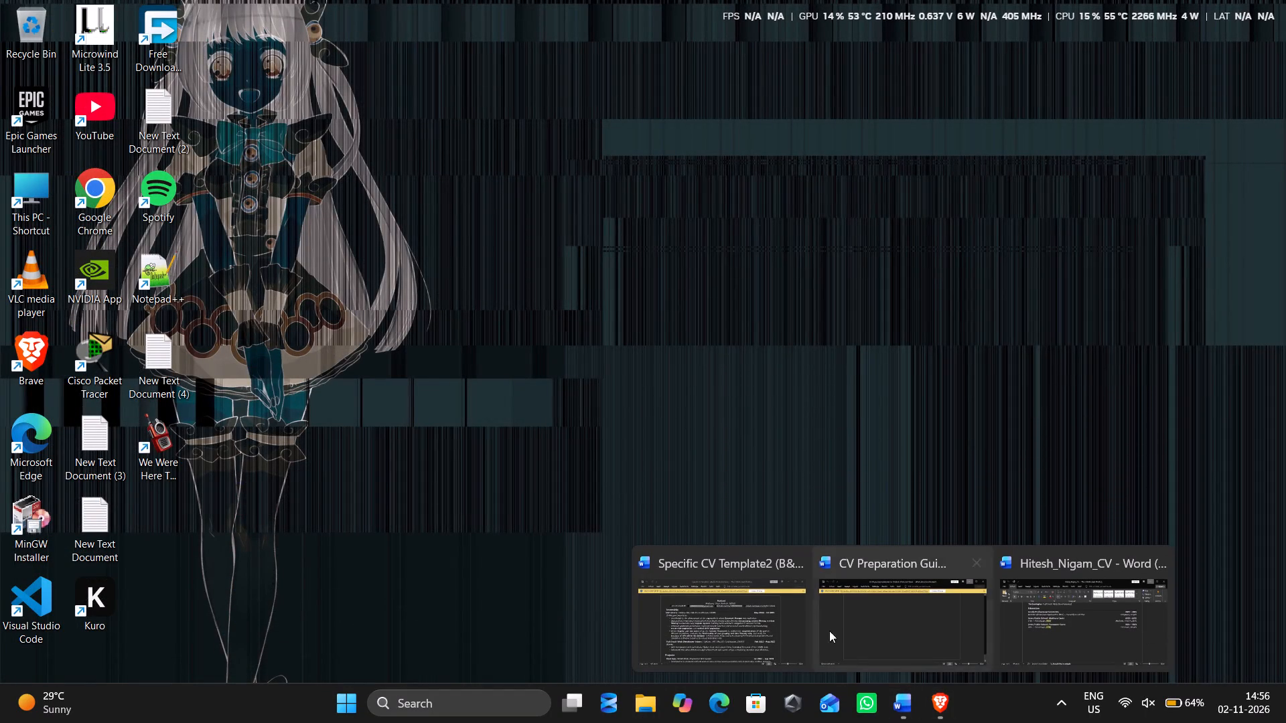
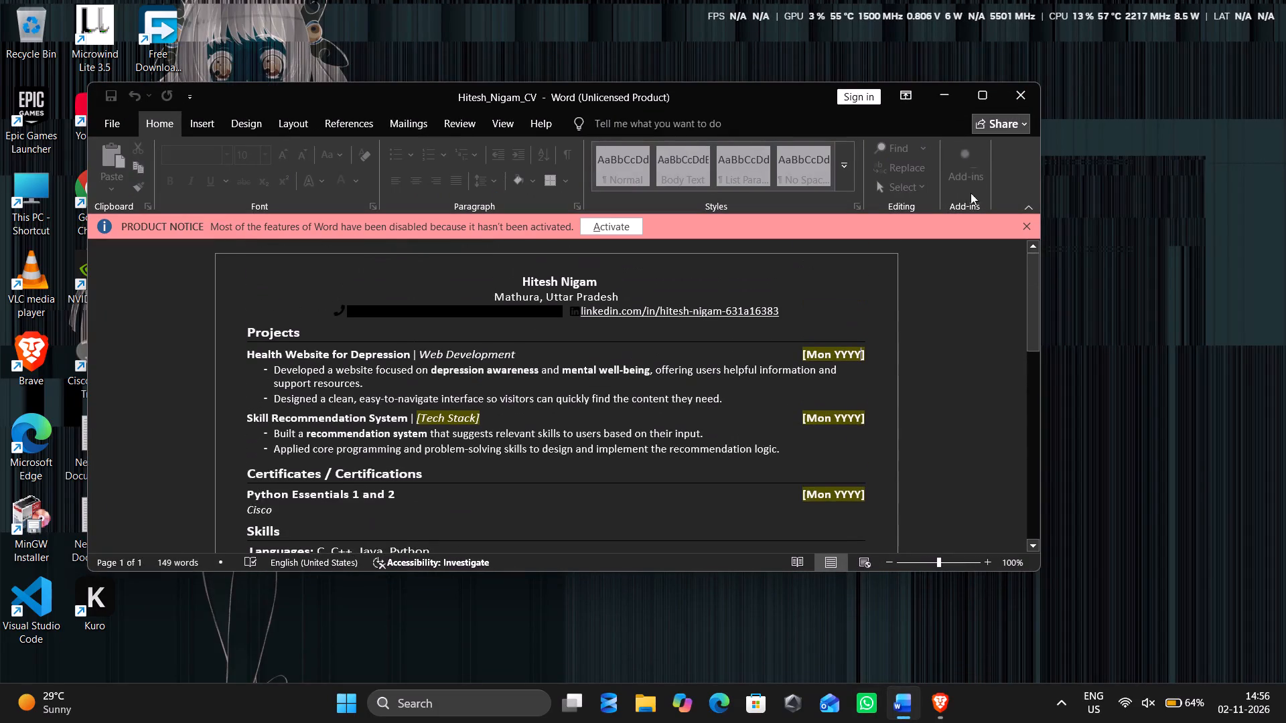
Close the Word document of the CV, switch to the Brave browser and close its window.
click(1027, 100)
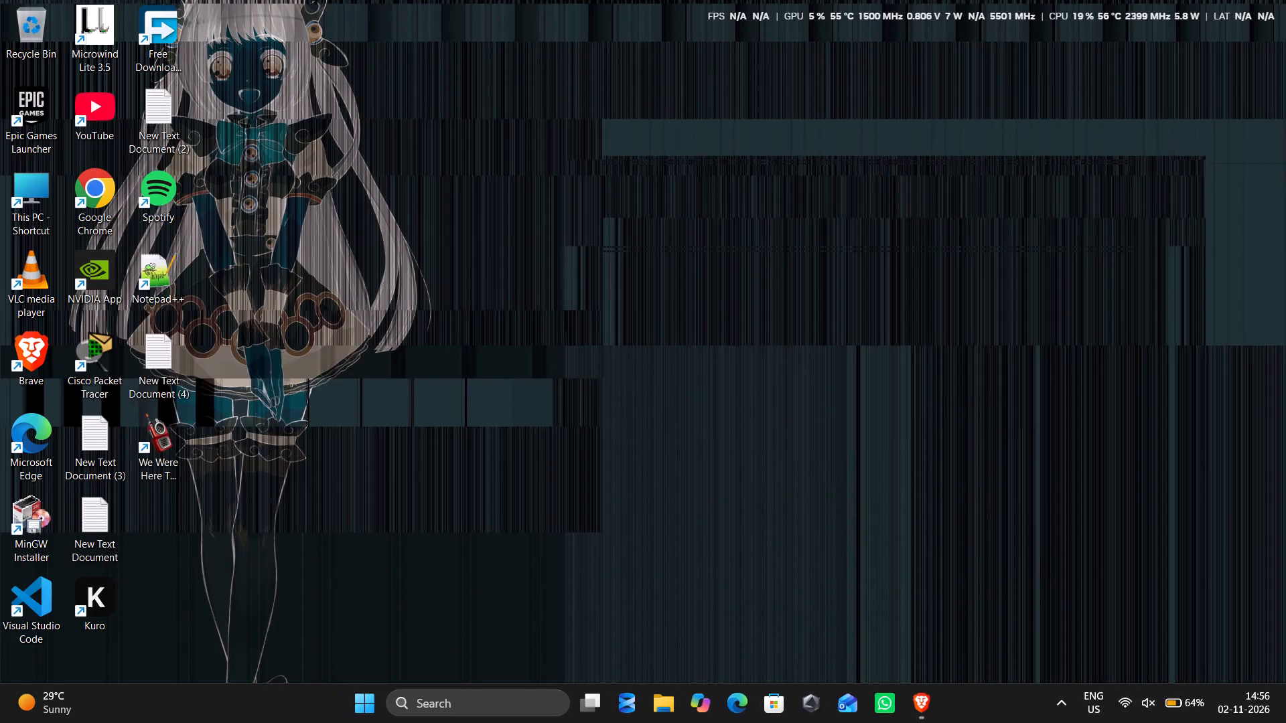
click(928, 707)
click(1285, 0)
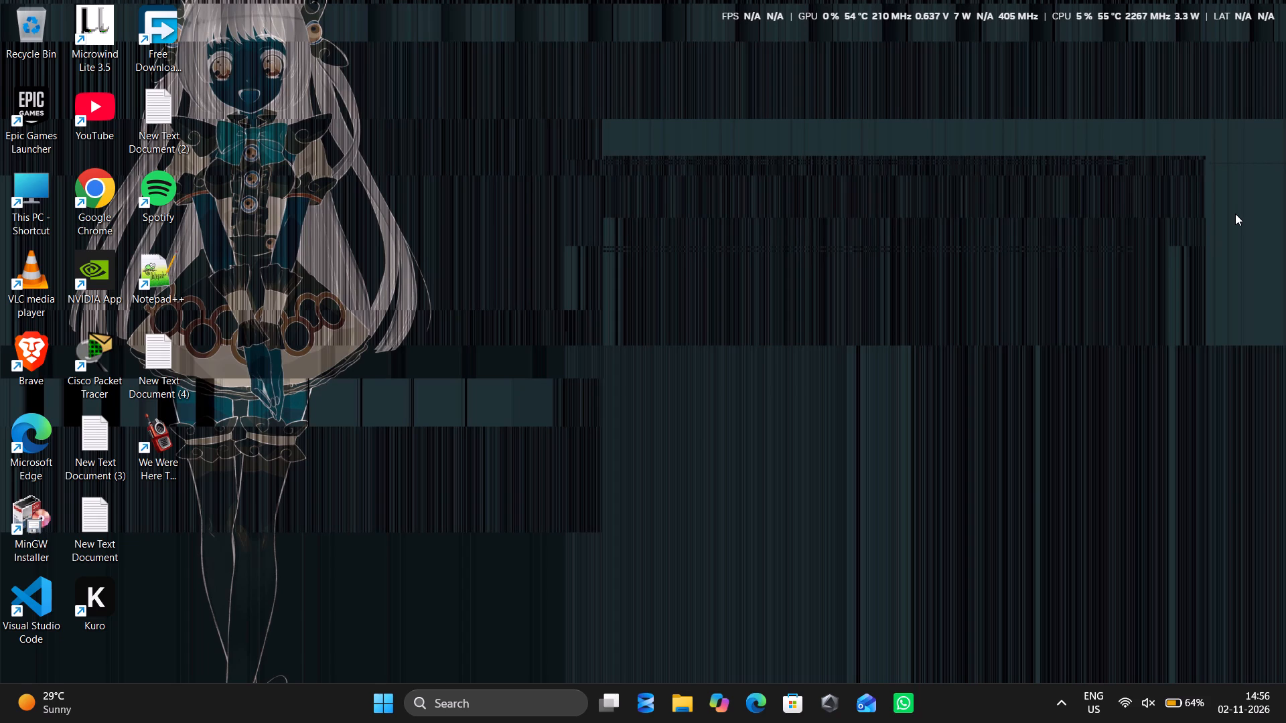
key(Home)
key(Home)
Open the CV's PDF file from the Downloads folder on This PC.
double_click(33, 211)
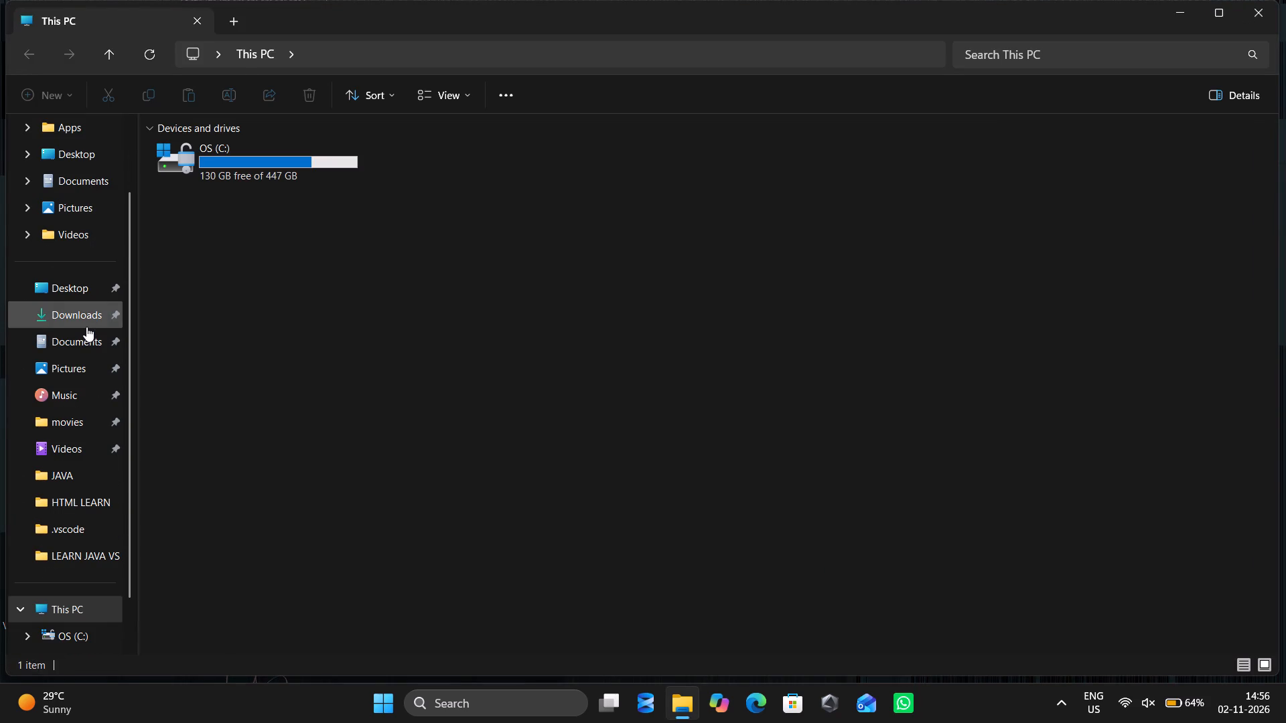
double_click(86, 327)
double_click(194, 169)
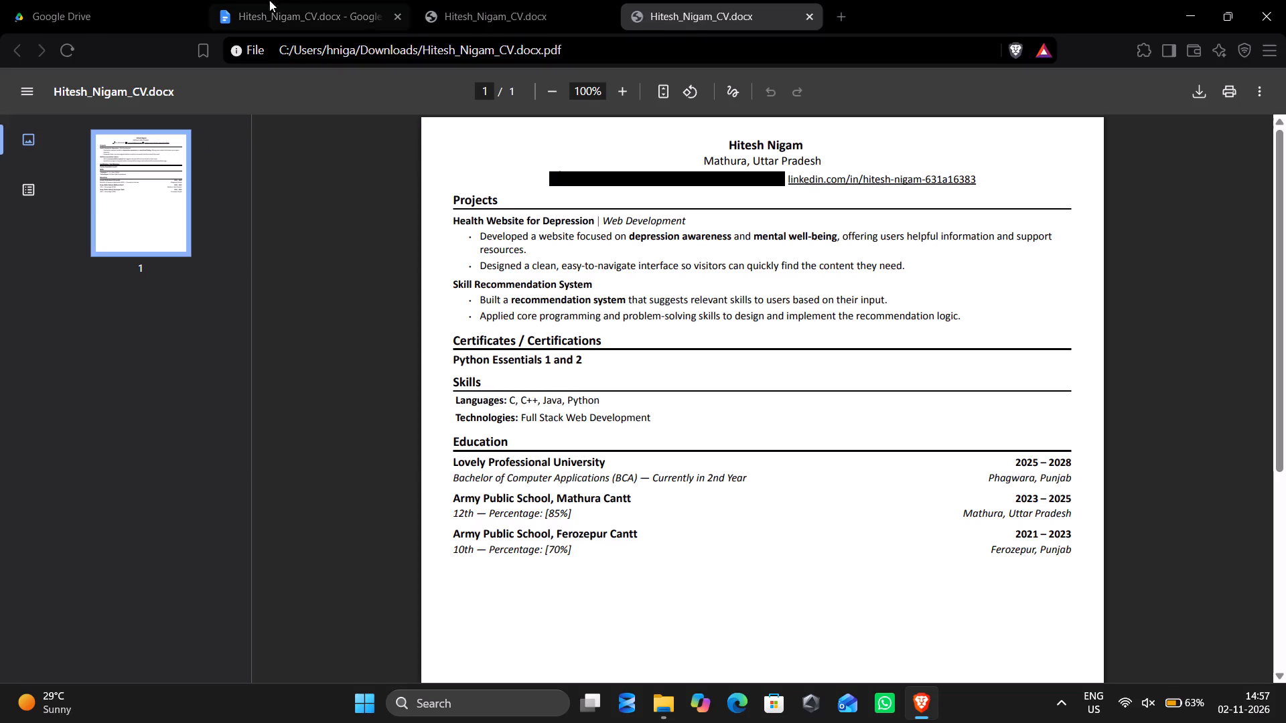
Close the Google Drive, Google Docs and duplicate CV PDF tabs, keeping only the current CV PDF open.
click(190, 16)
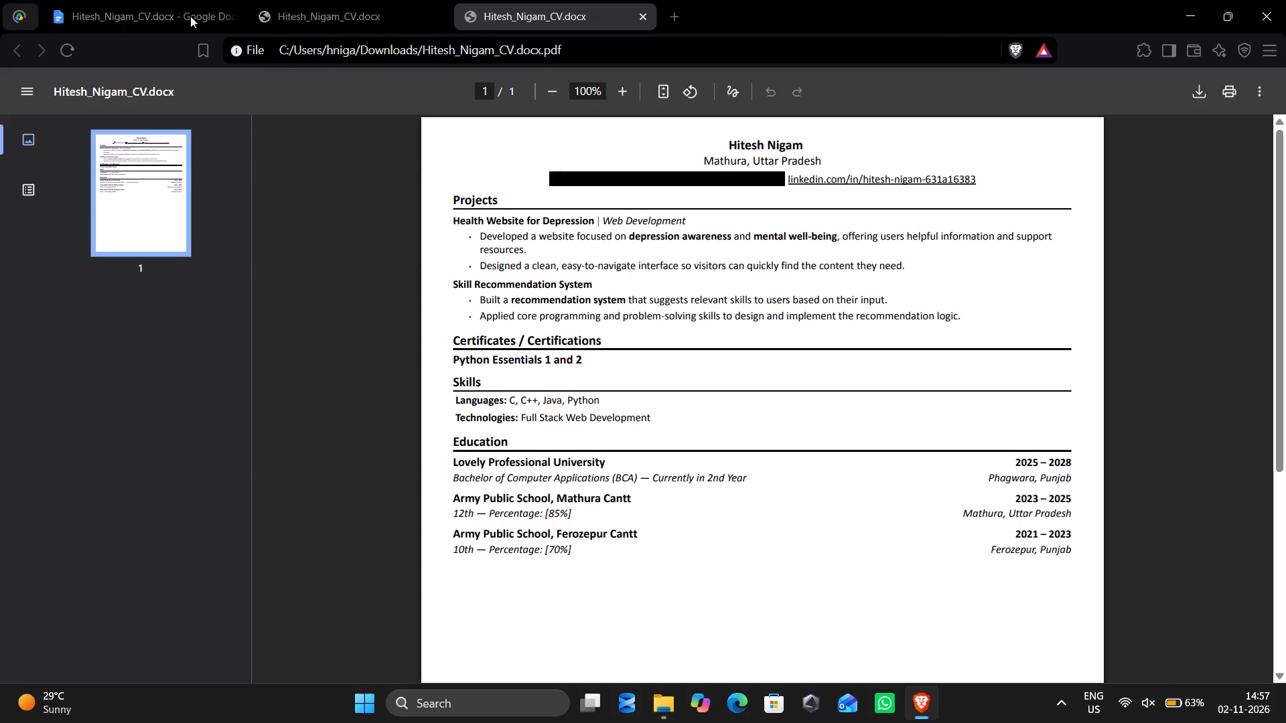
click(192, 17)
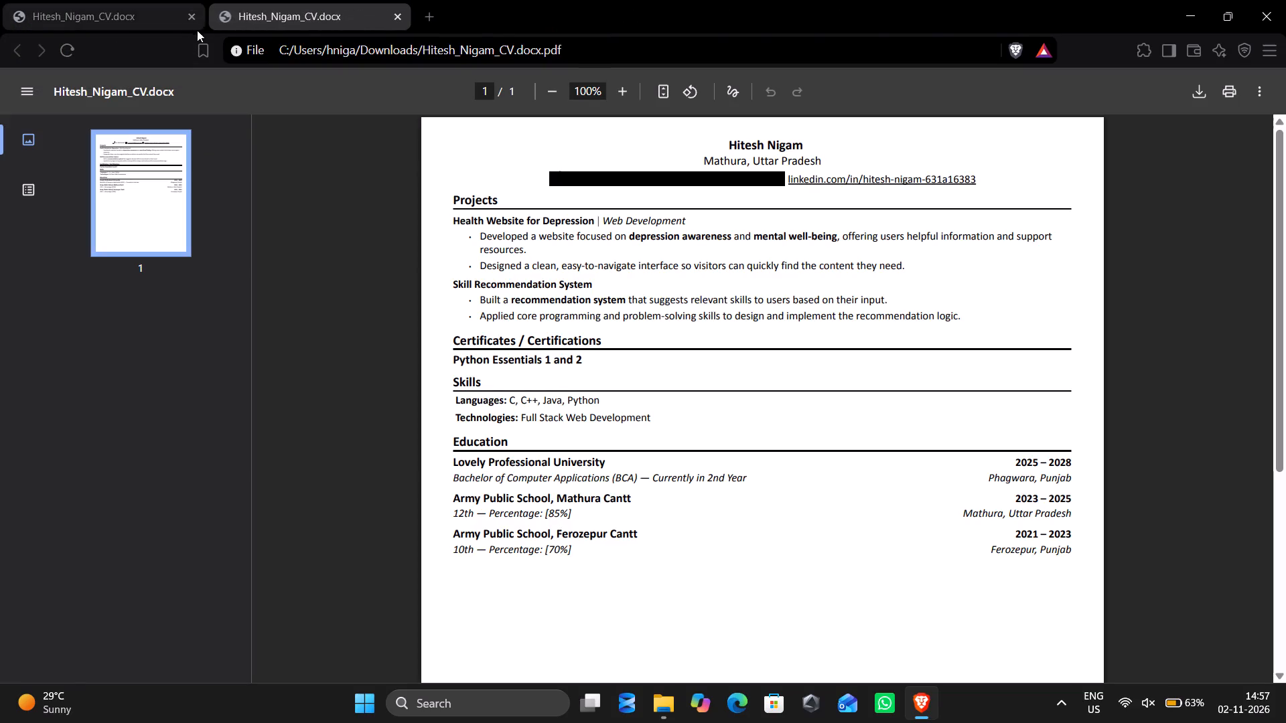
click(192, 15)
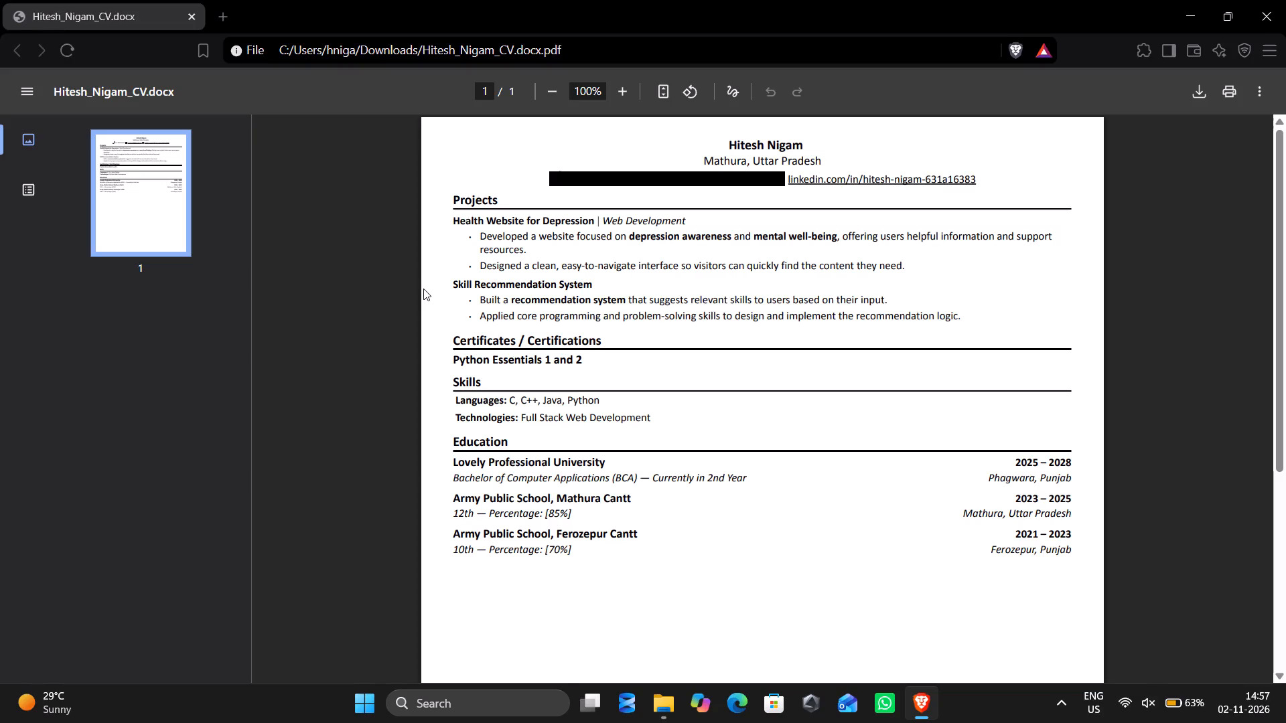
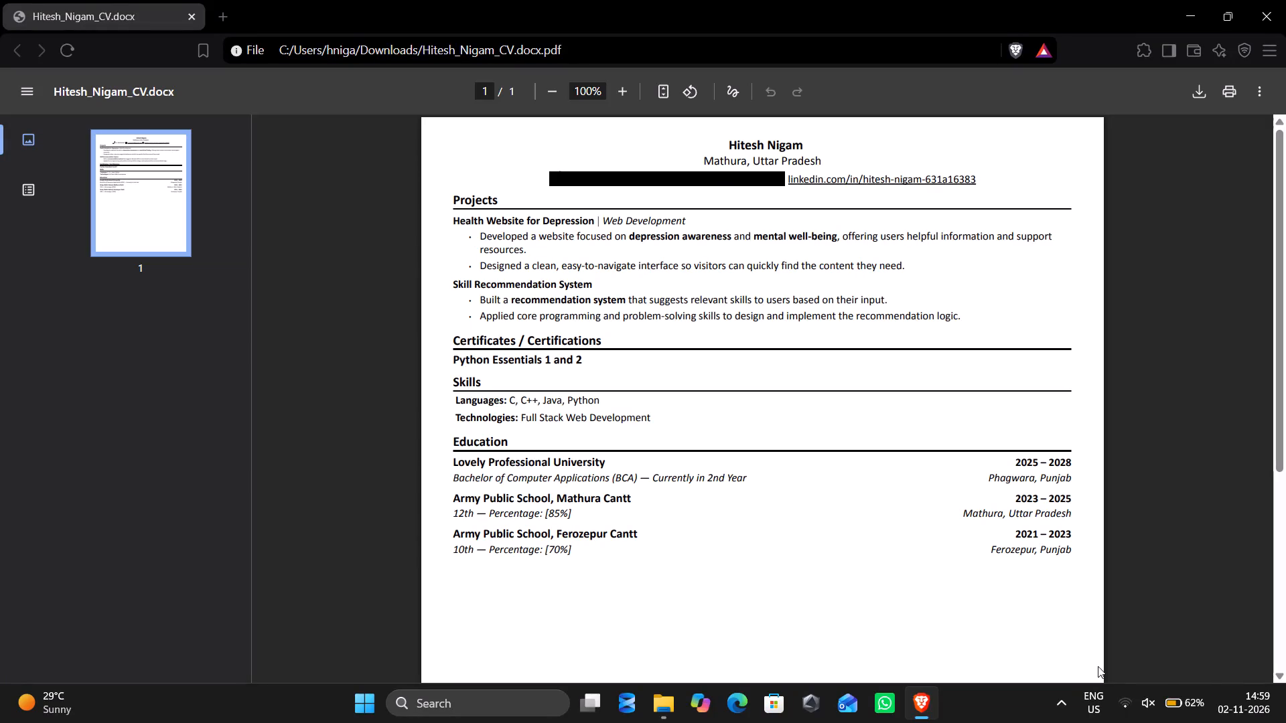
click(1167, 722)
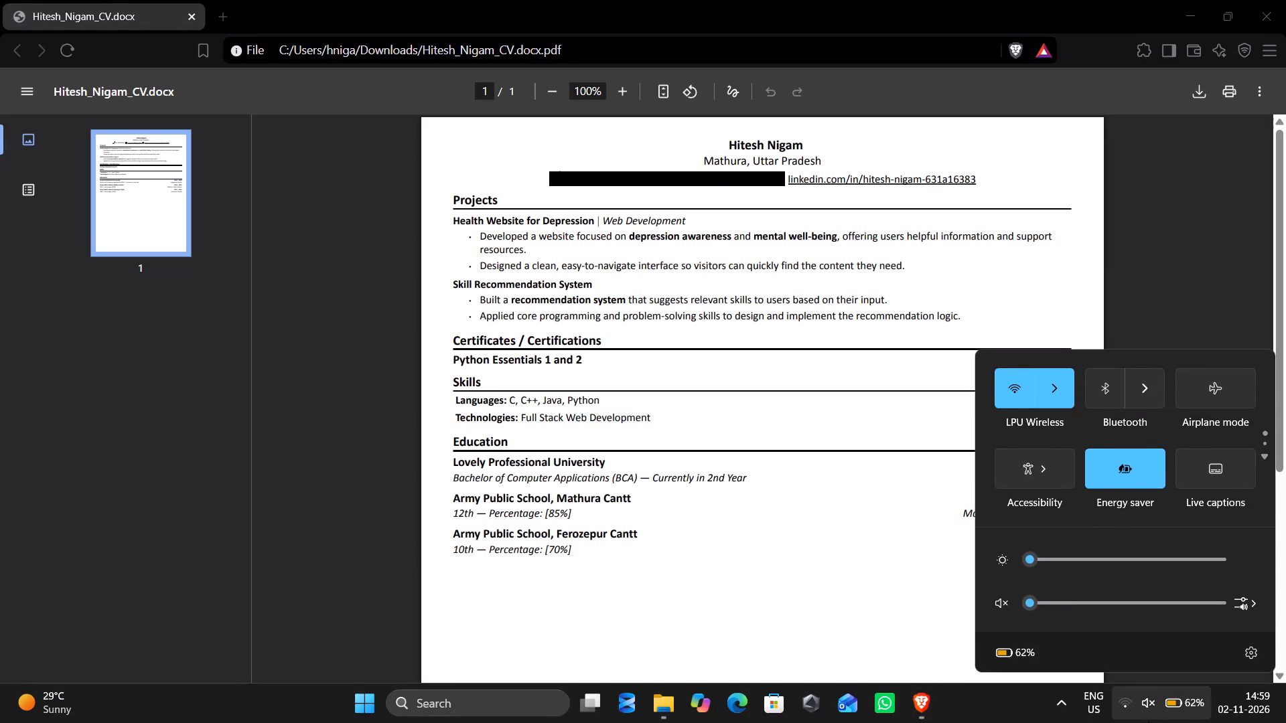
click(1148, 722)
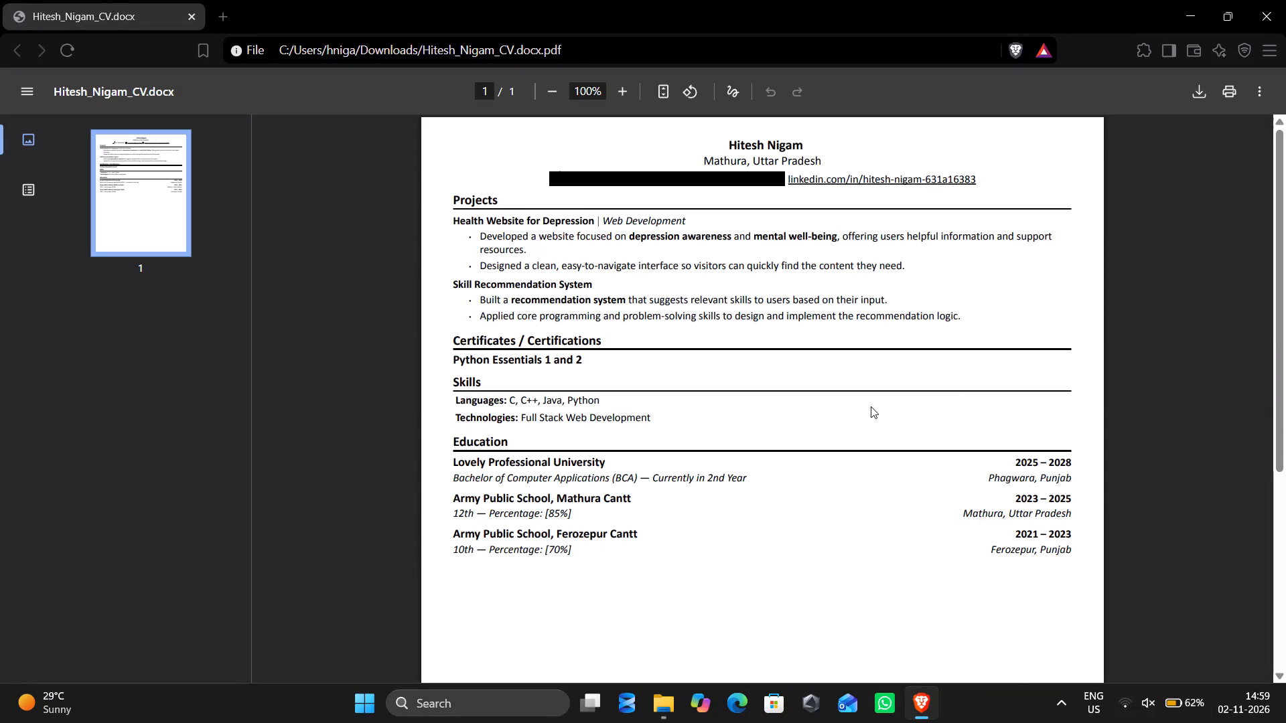
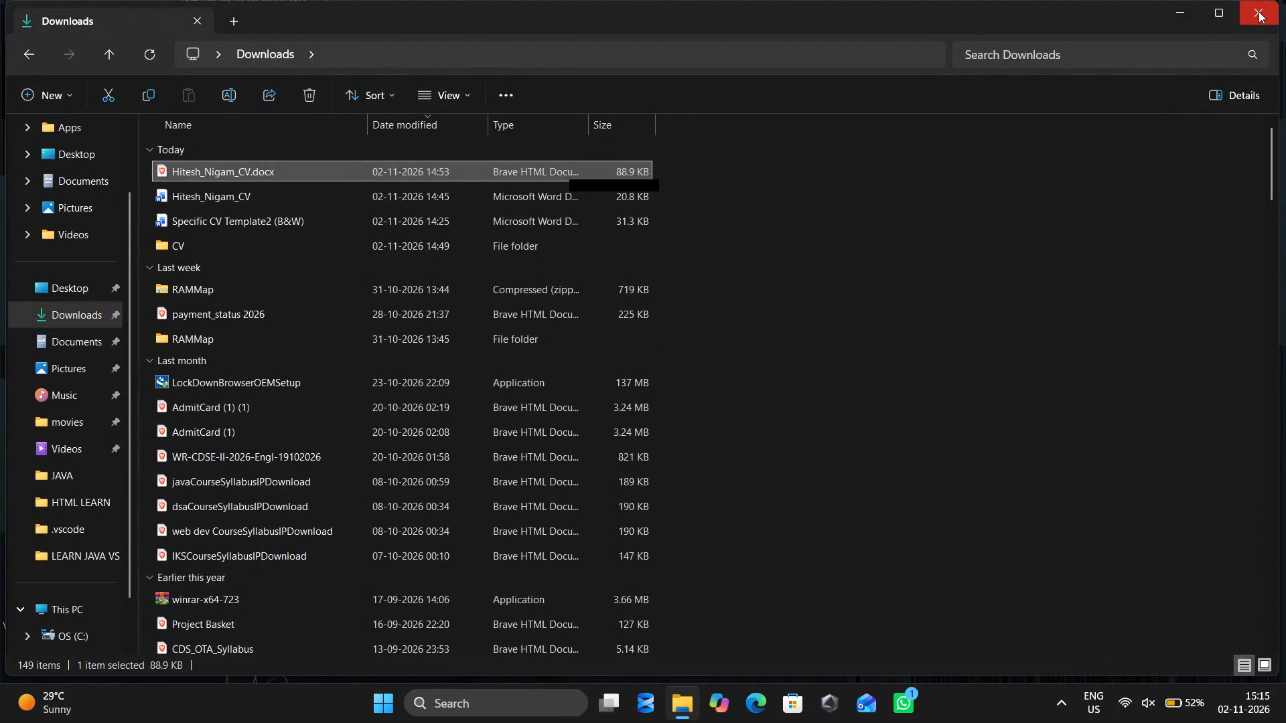
Close the Downloads folder window and shut down the computer.
double_click(1259, 11)
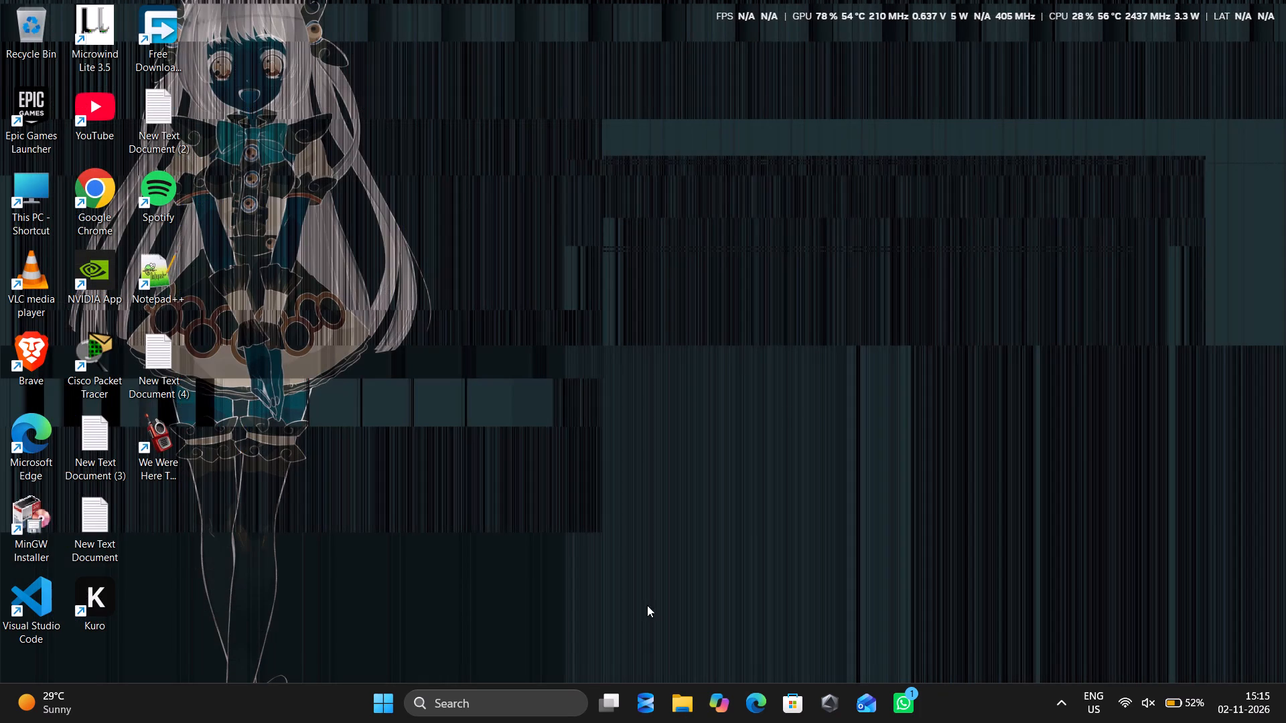
click(381, 704)
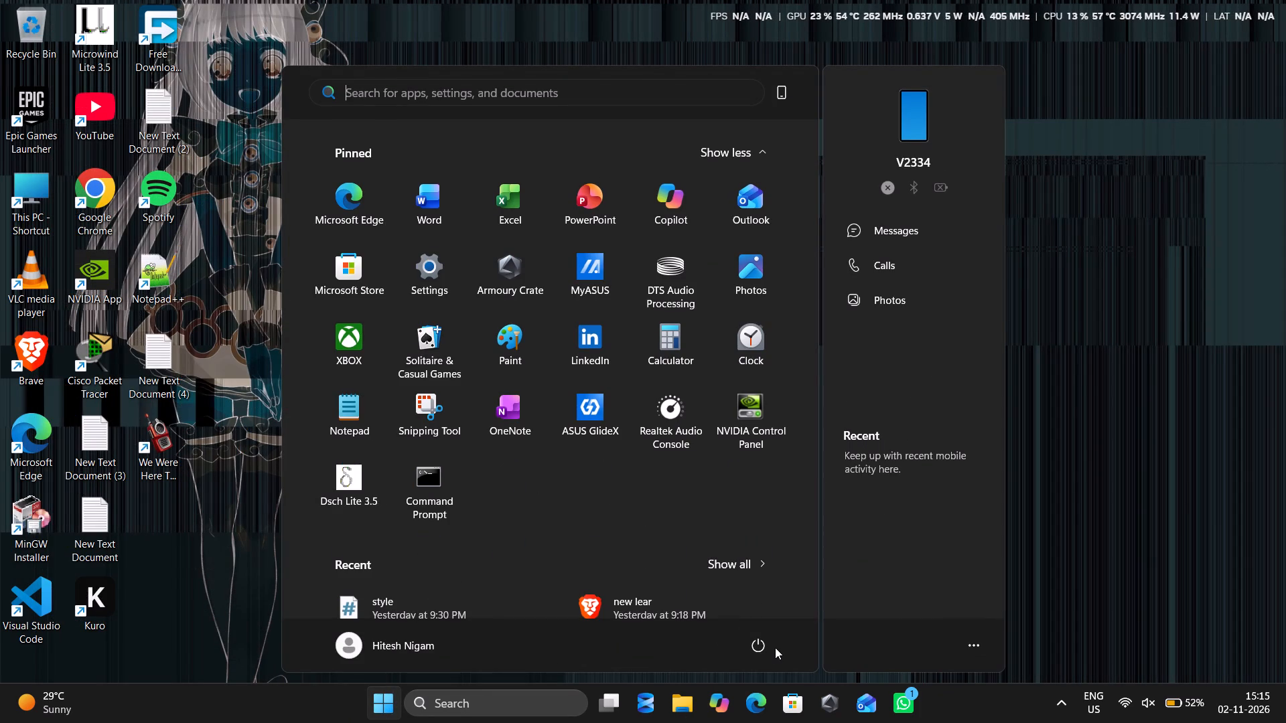
click(775, 647)
click(756, 647)
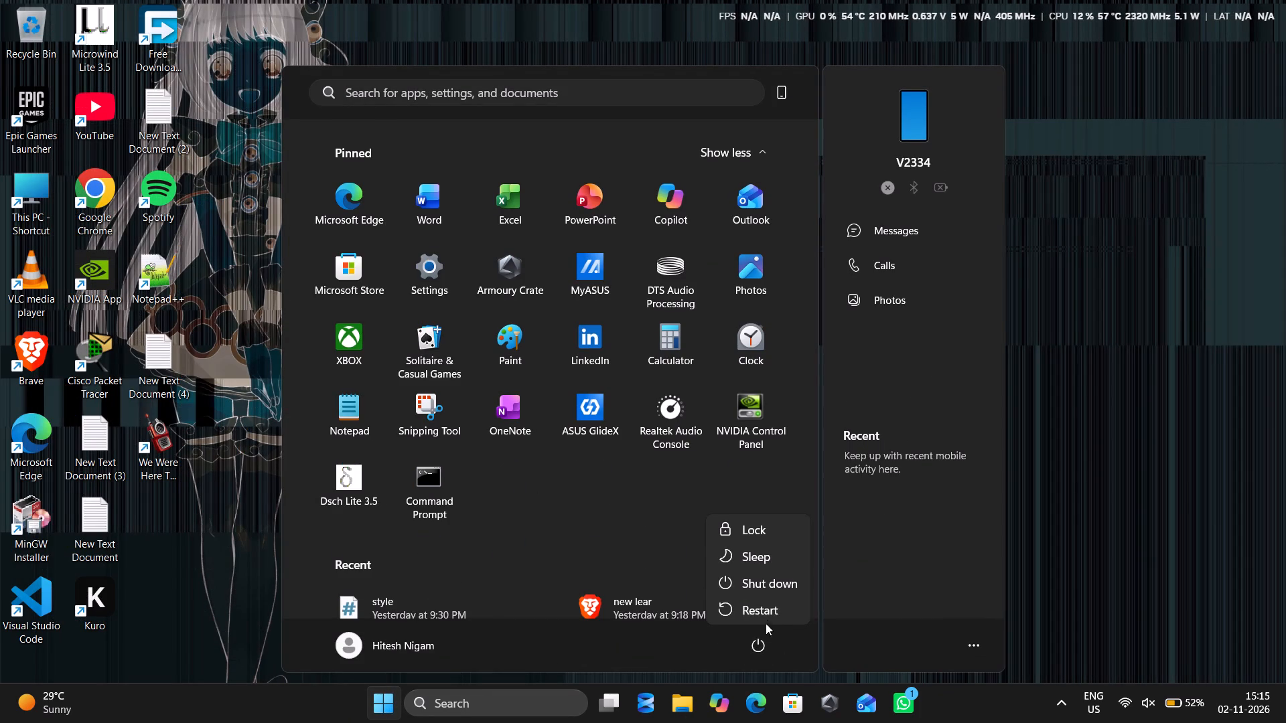
click(784, 590)
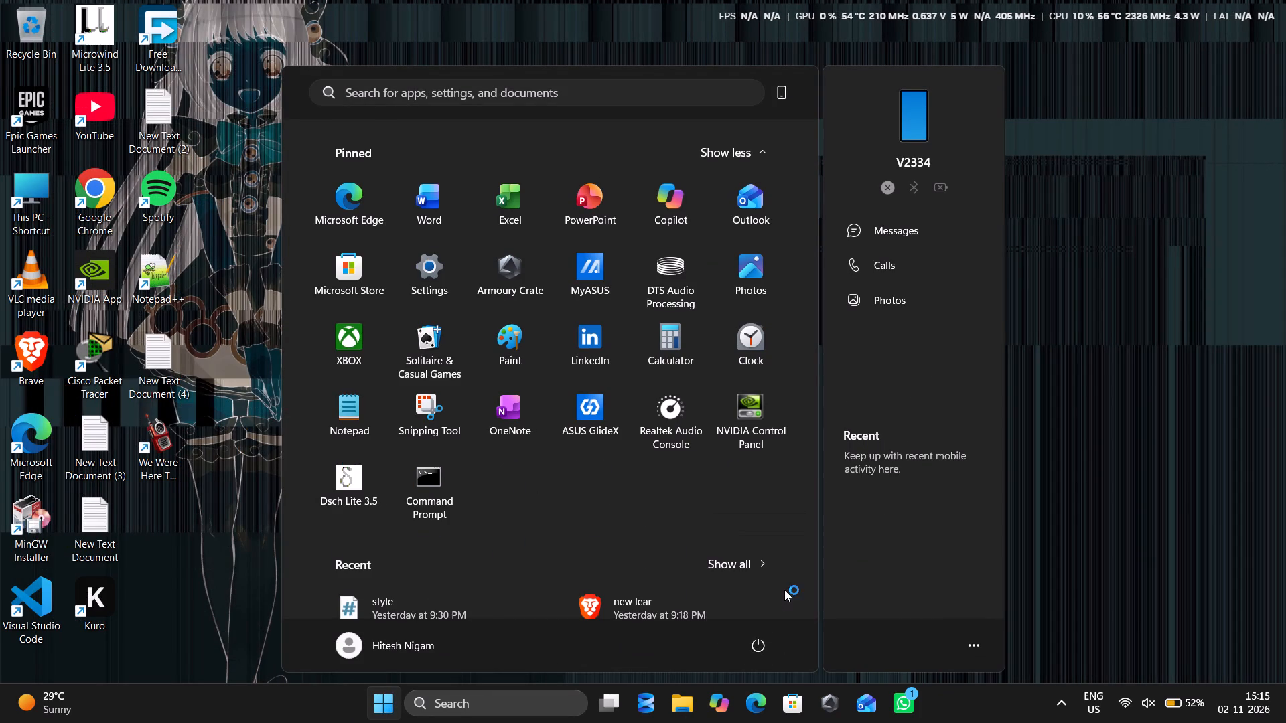